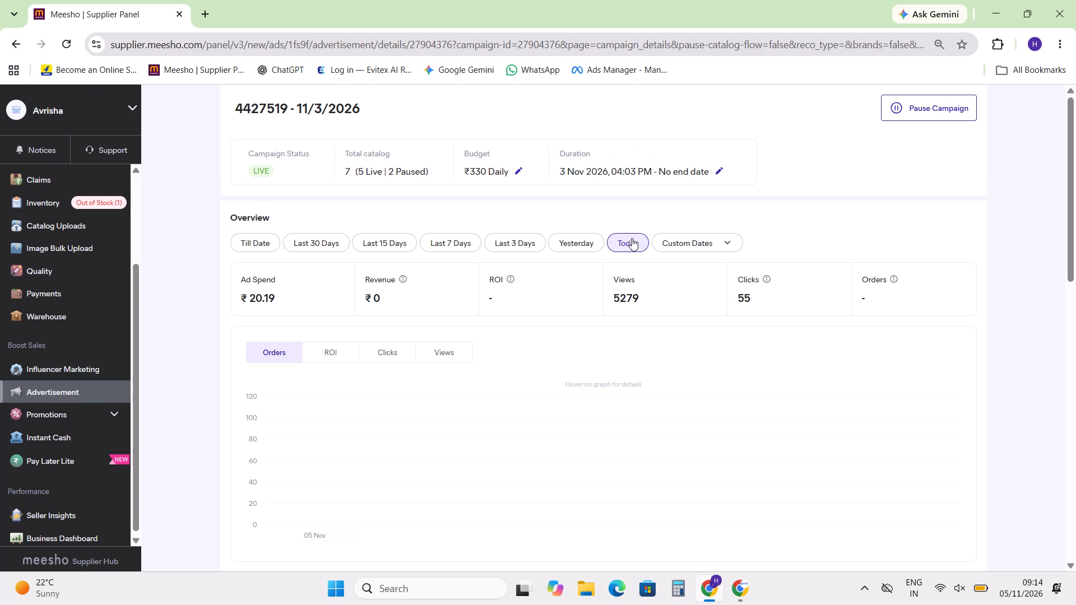
click(576, 248)
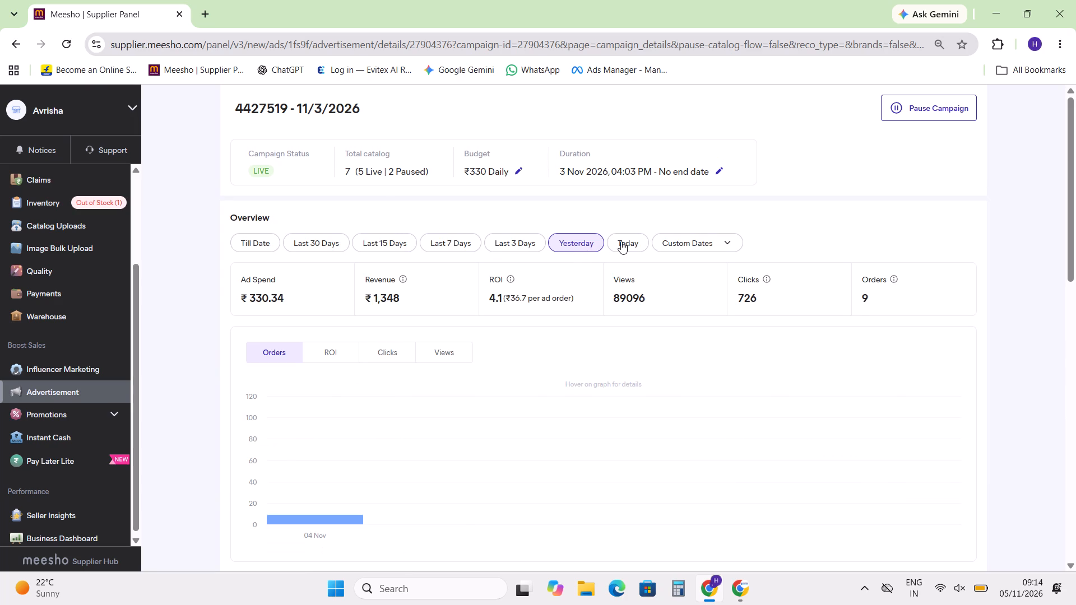
scroll(621, 241, down, 13)
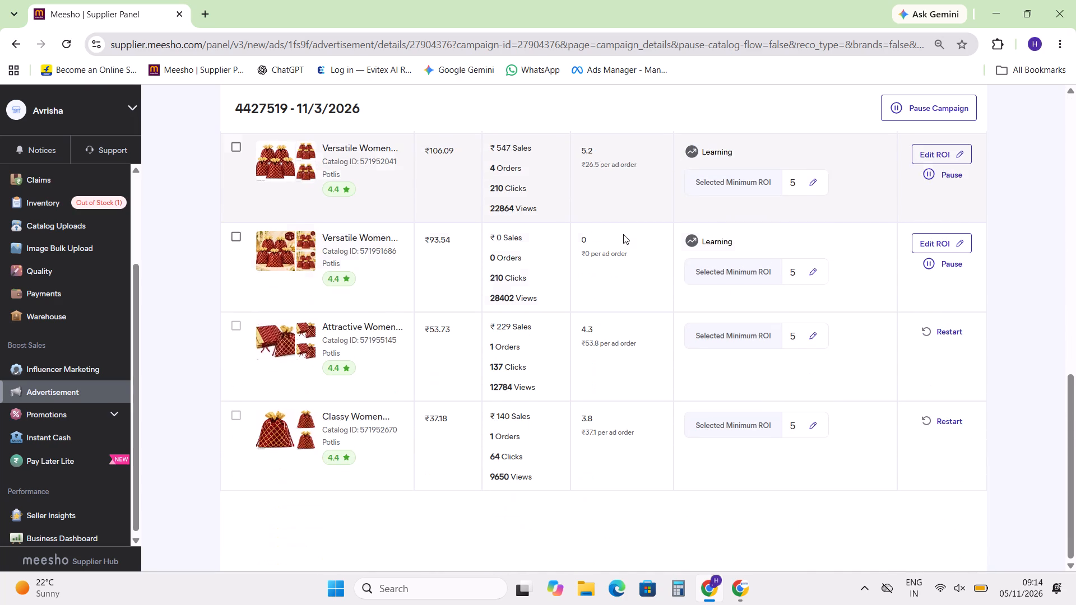
scroll(474, 381, up, 8)
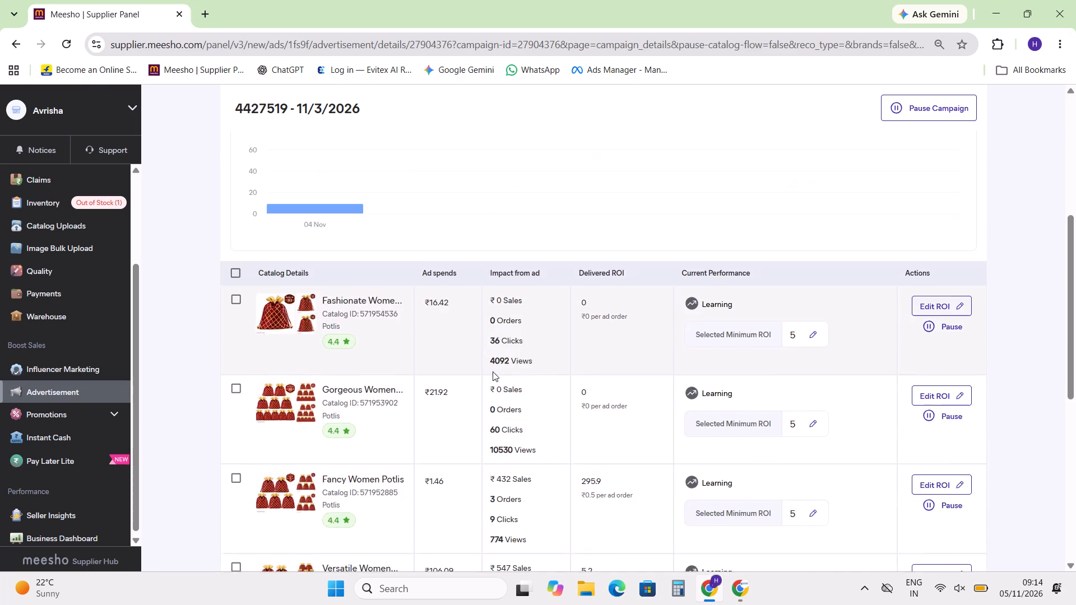
scroll(493, 371, up, 4)
From the Advertisement page, open the 4427519 - 10/24/2026 campaign and check its yesterday and today performance and its catalogs.
click(100, 394)
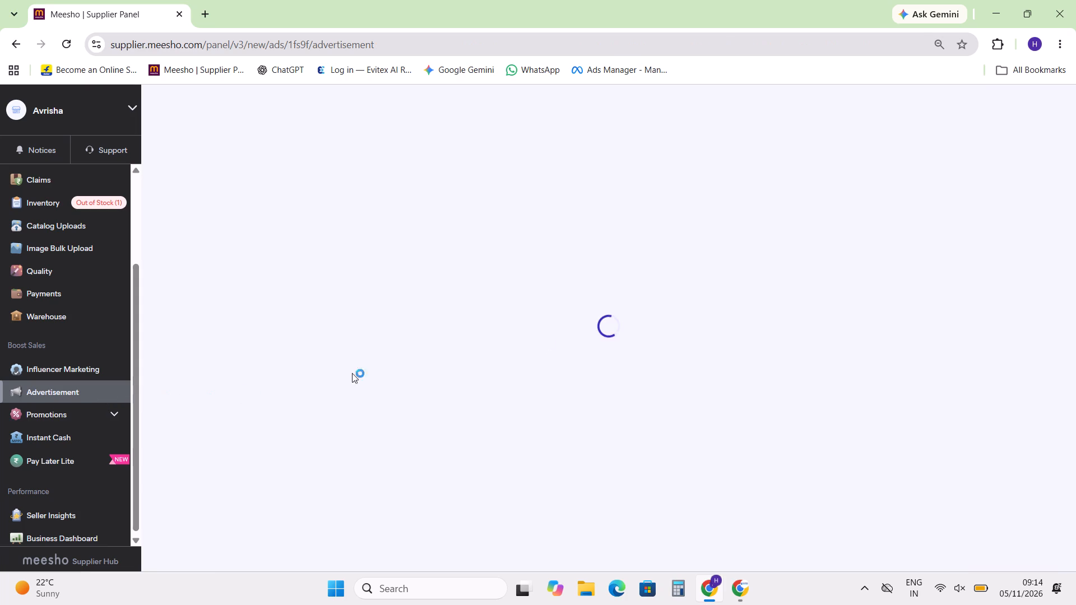
scroll(741, 282, down, 4)
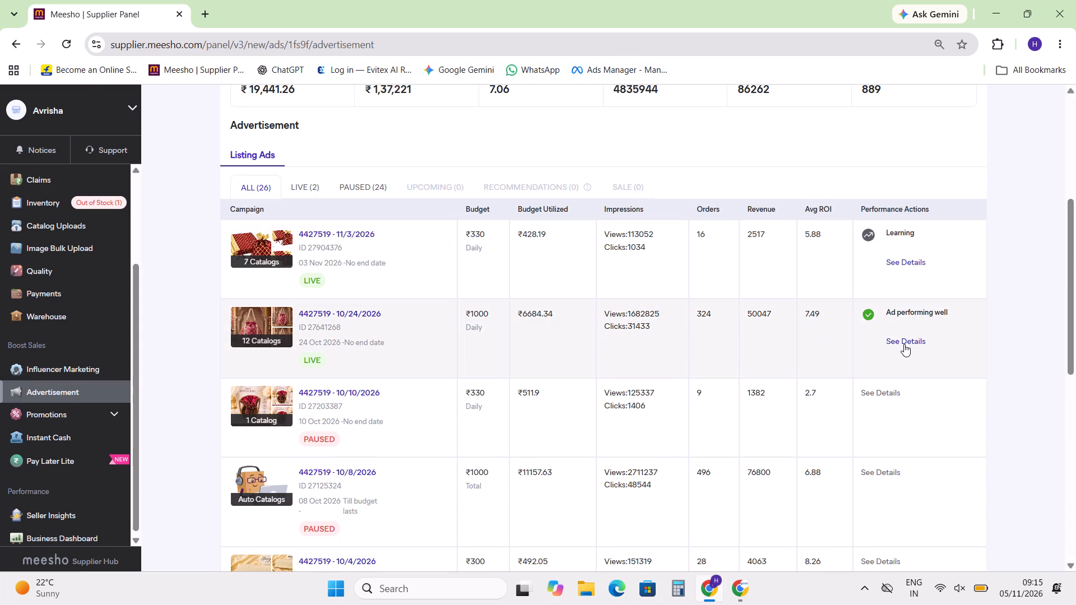
click(904, 343)
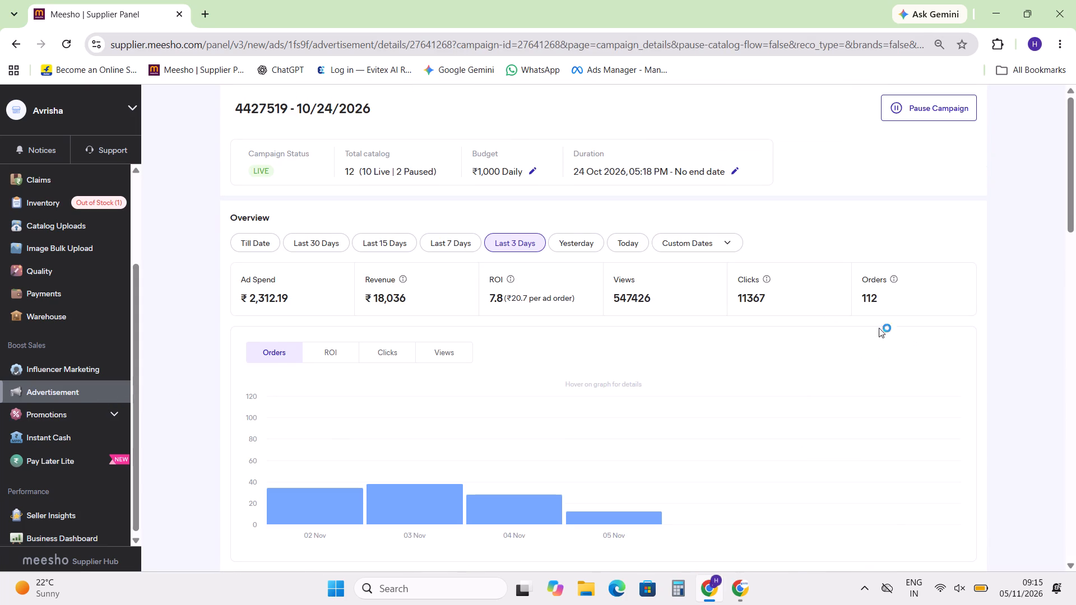
scroll(763, 283, down, 13)
scroll(756, 274, up, 12)
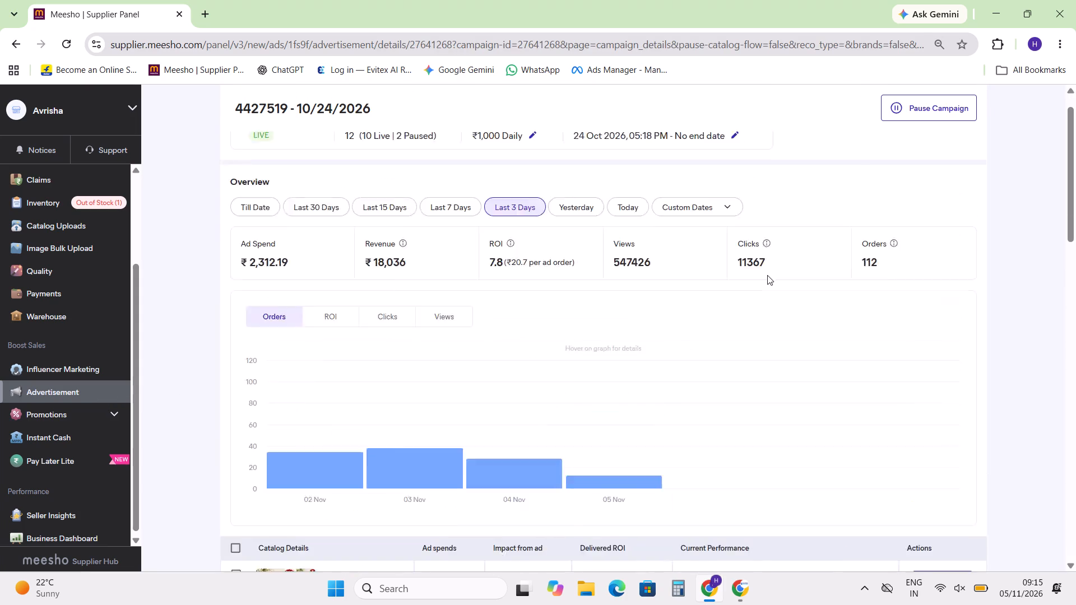
scroll(767, 275, up, 5)
click(579, 241)
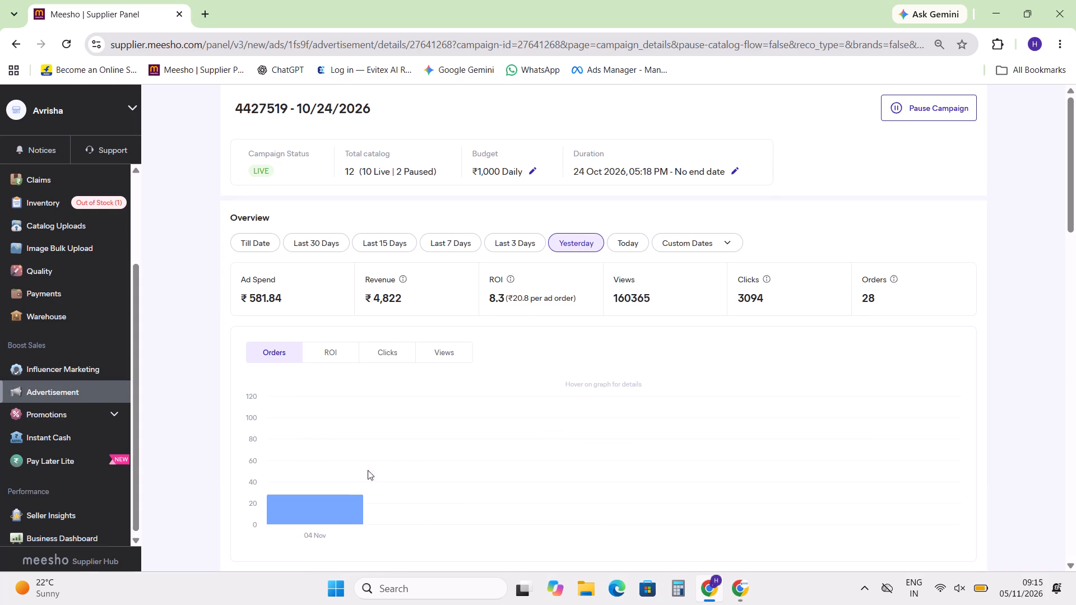
click(630, 245)
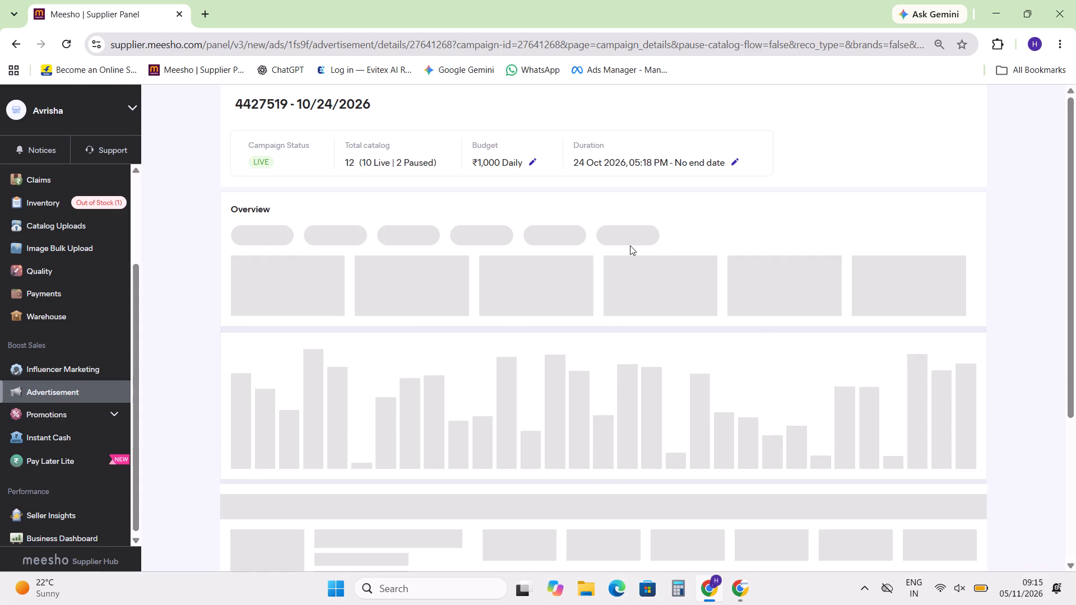
scroll(632, 243, down, 7)
scroll(387, 359, down, 7)
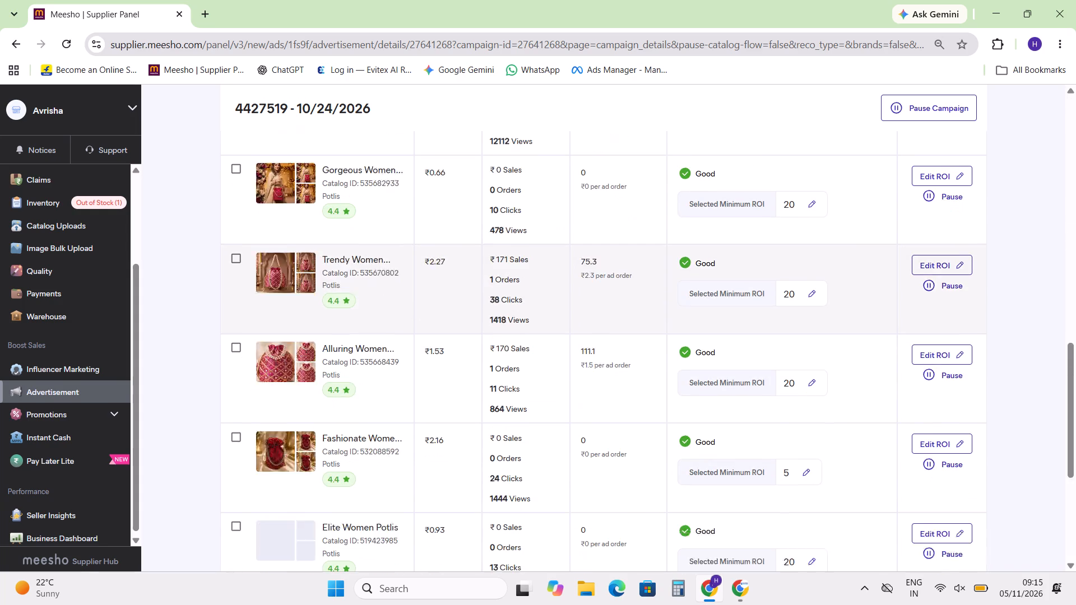
Go back to the Advertisement page and look over the campaign list.
click(94, 392)
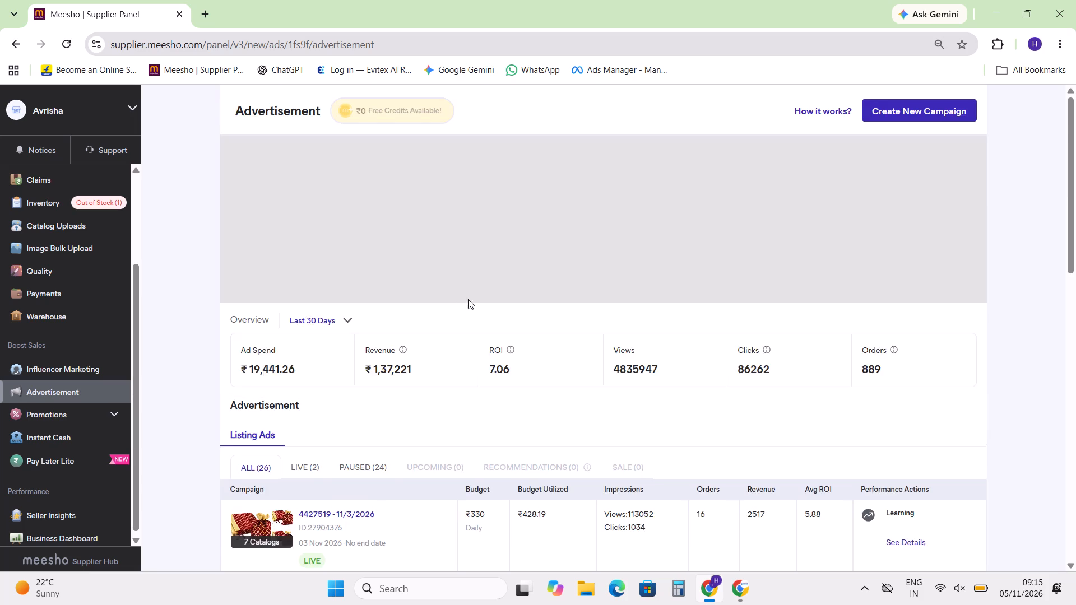
scroll(471, 286, down, 4)
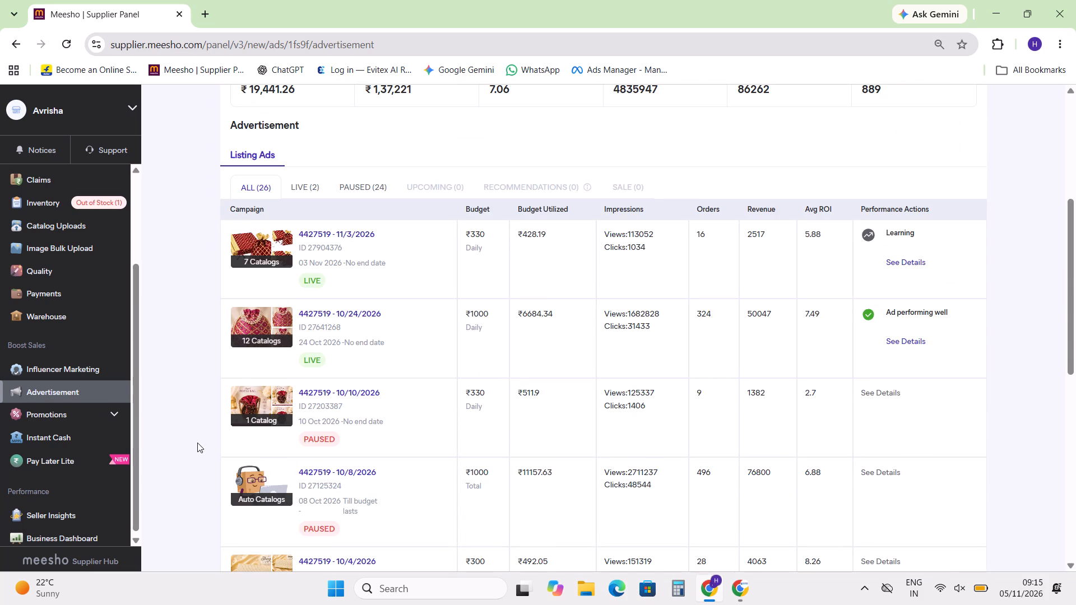
Open the Return/RTO Orders overview.
scroll(61, 508, down, 3)
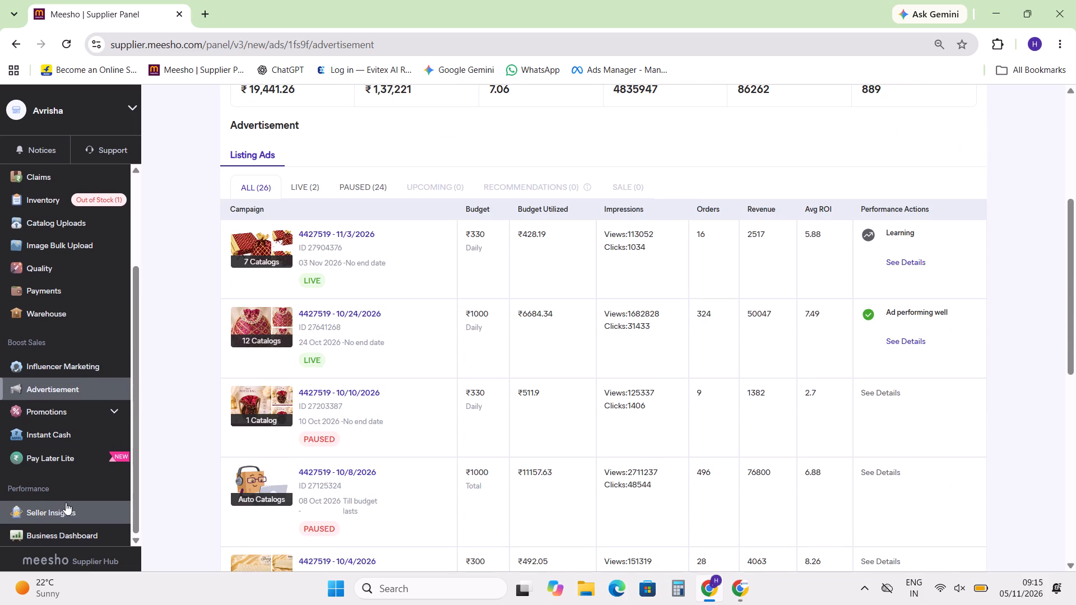
scroll(69, 496, up, 2)
click(54, 257)
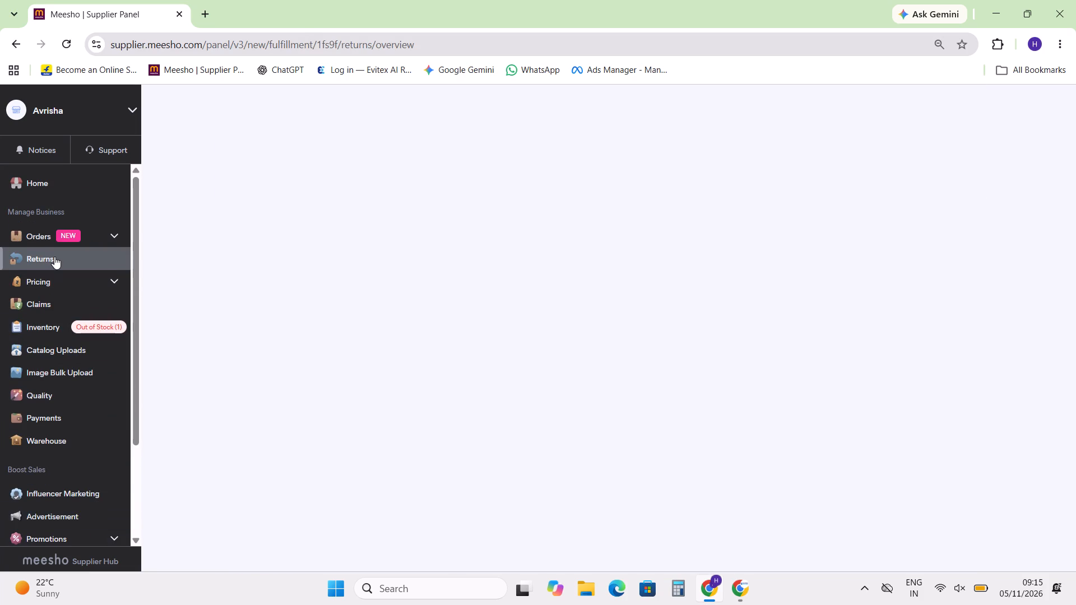
Check the inventory's out-of-stock, paused and activation-pending catalogs.
click(81, 328)
click(313, 286)
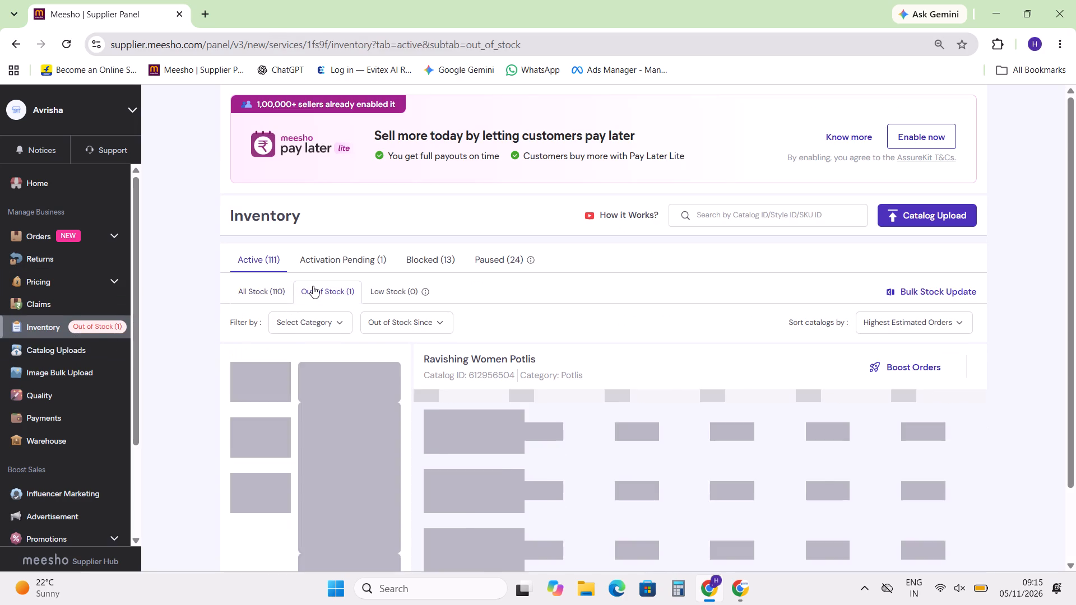
click(523, 255)
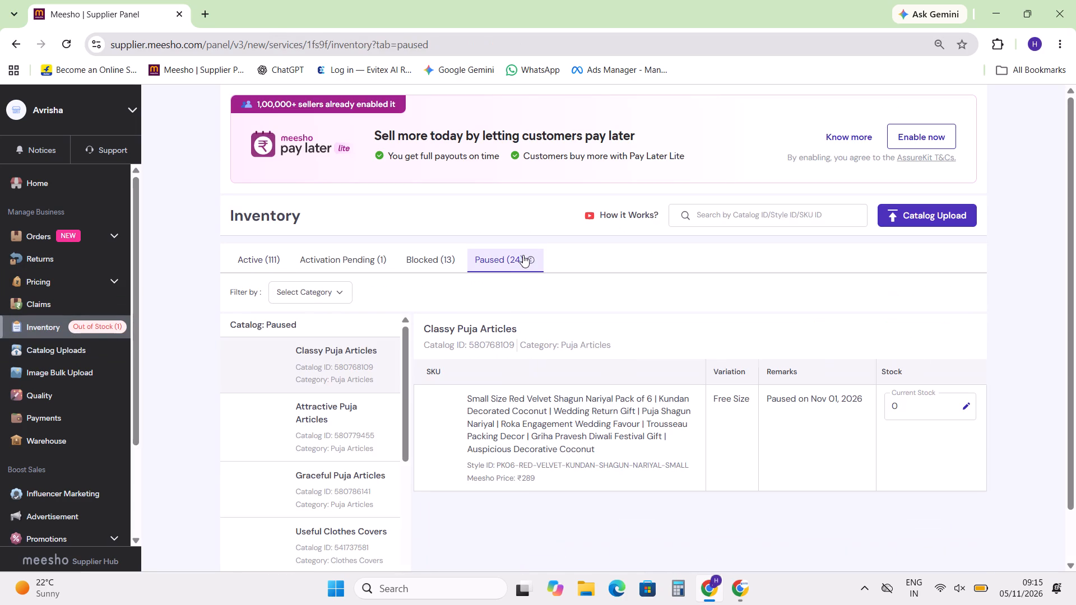
scroll(284, 462, down, 4)
scroll(289, 421, up, 6)
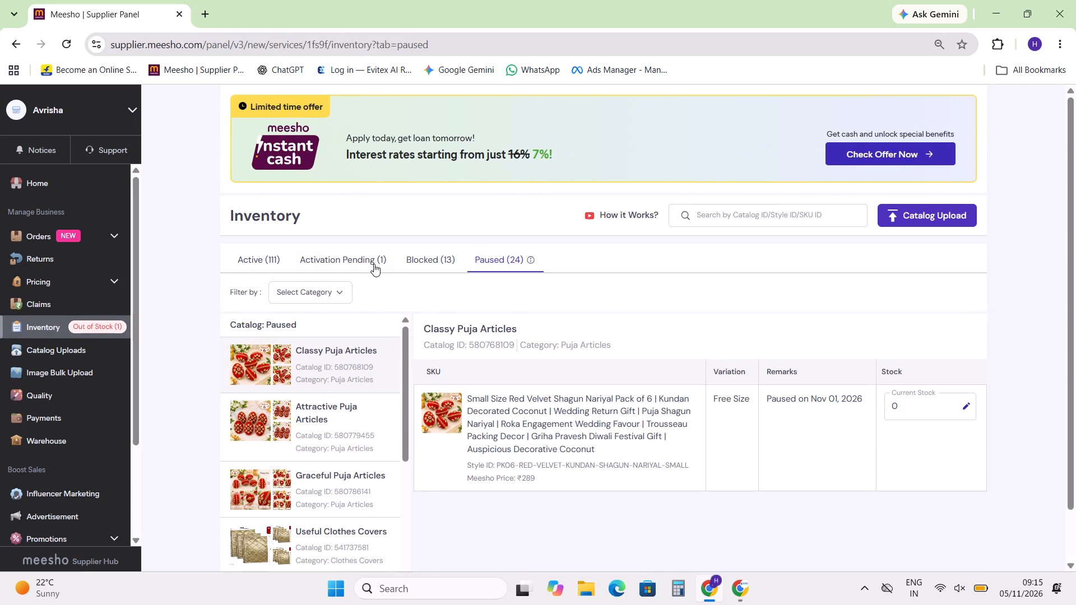
click(373, 262)
Browse the active All Stock catalogs on pages 1 and 2 of the inventory, ending back on page 1.
click(275, 259)
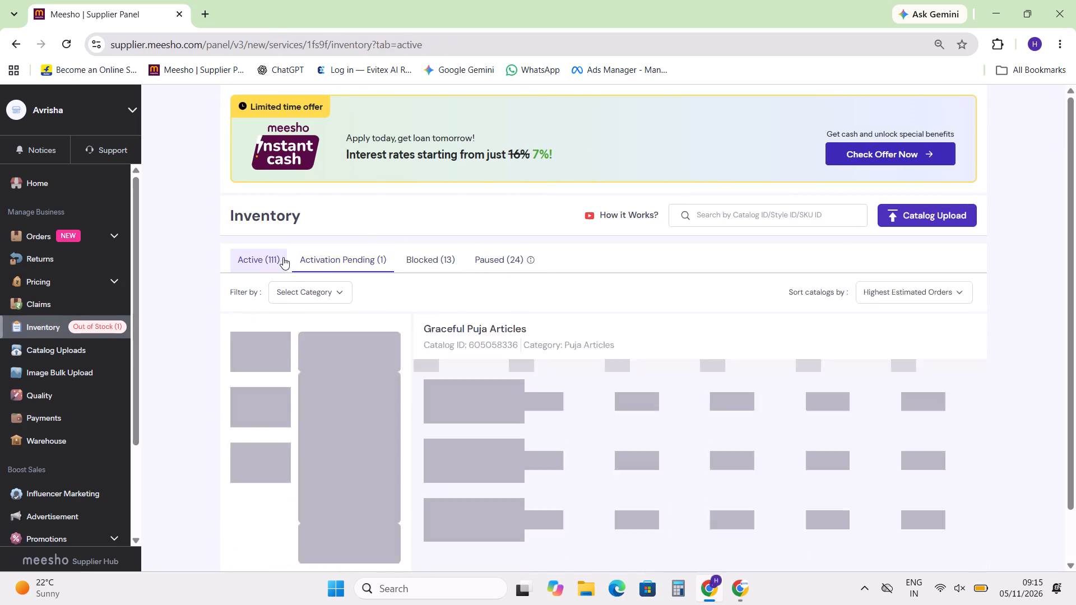
scroll(372, 204, down, 5)
scroll(291, 470, down, 16)
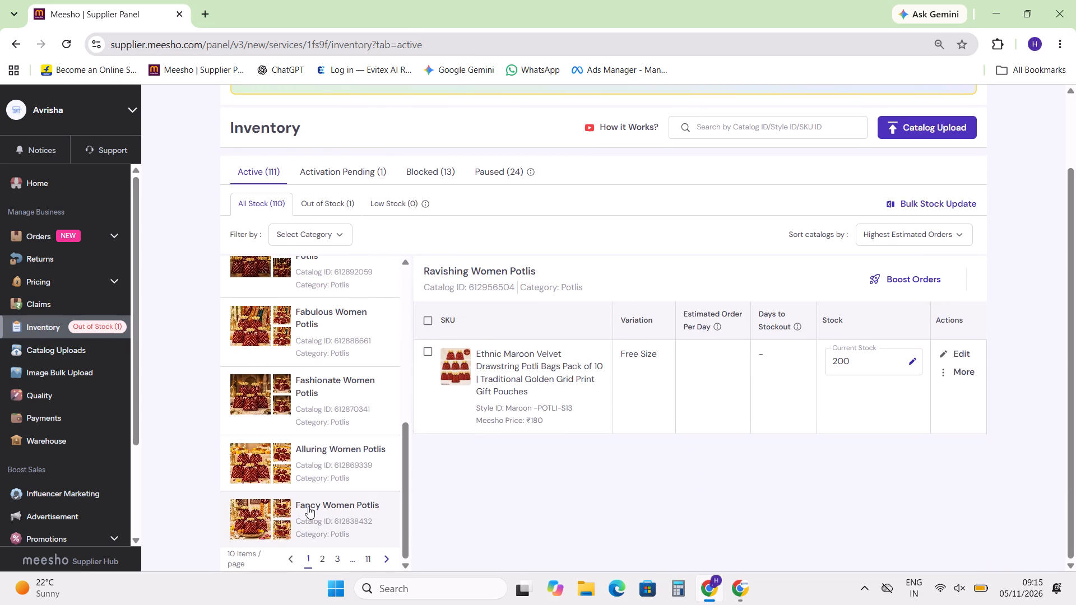
click(321, 560)
scroll(324, 476, down, 5)
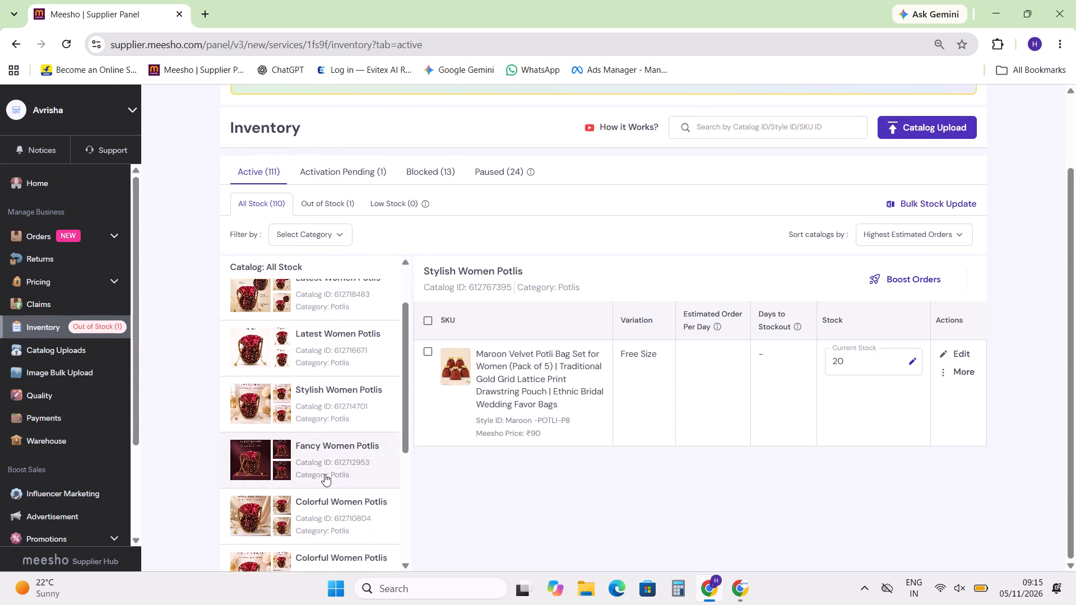
scroll(324, 474, down, 16)
scroll(322, 499, up, 5)
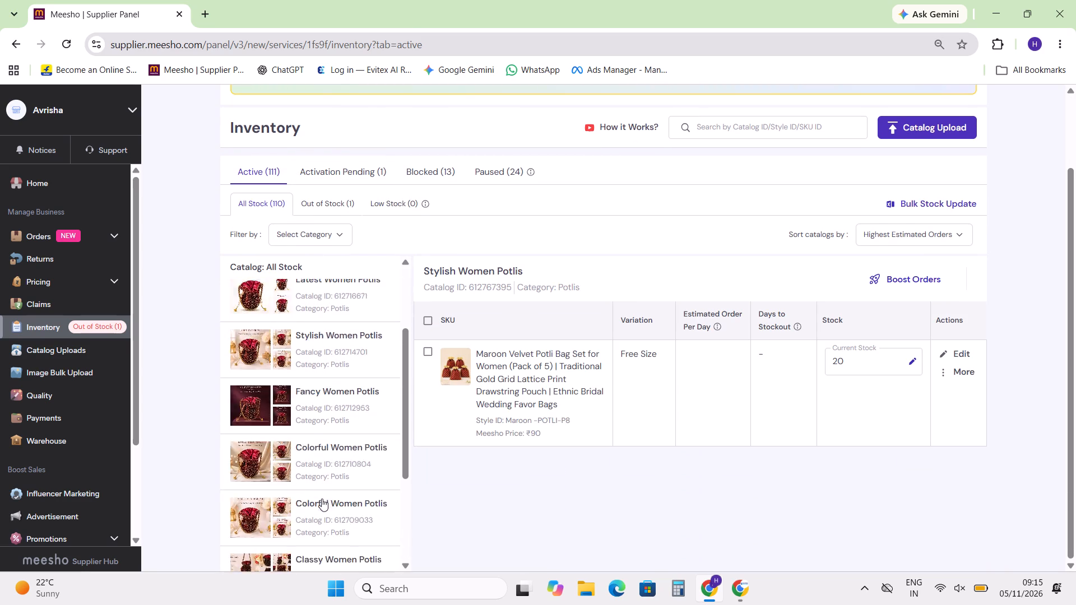
scroll(322, 499, up, 6)
scroll(324, 497, down, 9)
click(289, 562)
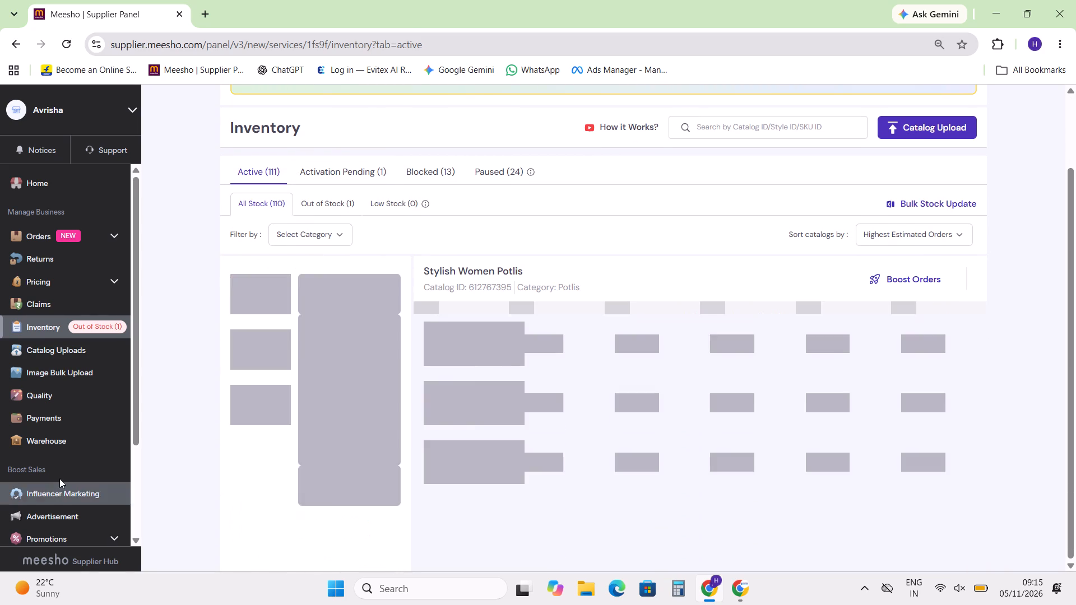
Open the orders and look through the Ready to Ship list down to its last entries.
click(53, 236)
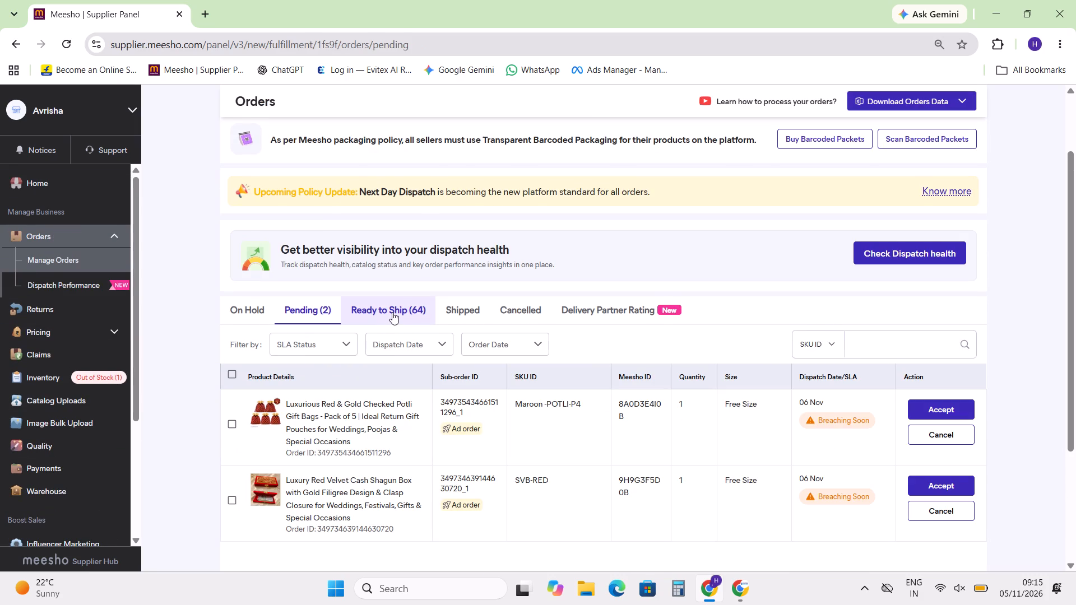
click(392, 312)
scroll(503, 299, down, 6)
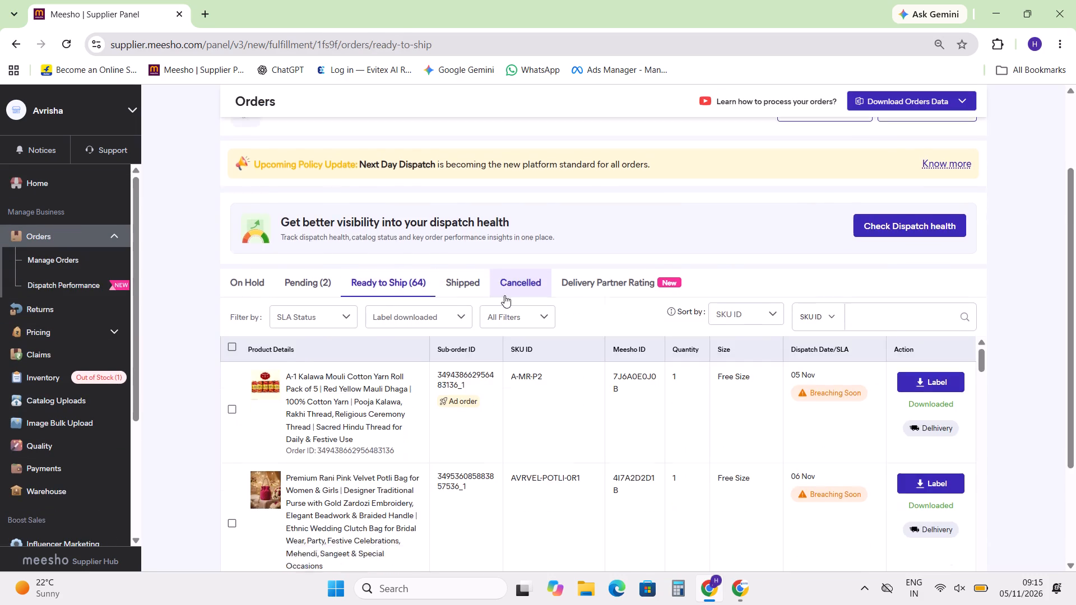
scroll(504, 295, down, 2)
scroll(350, 401, down, 13)
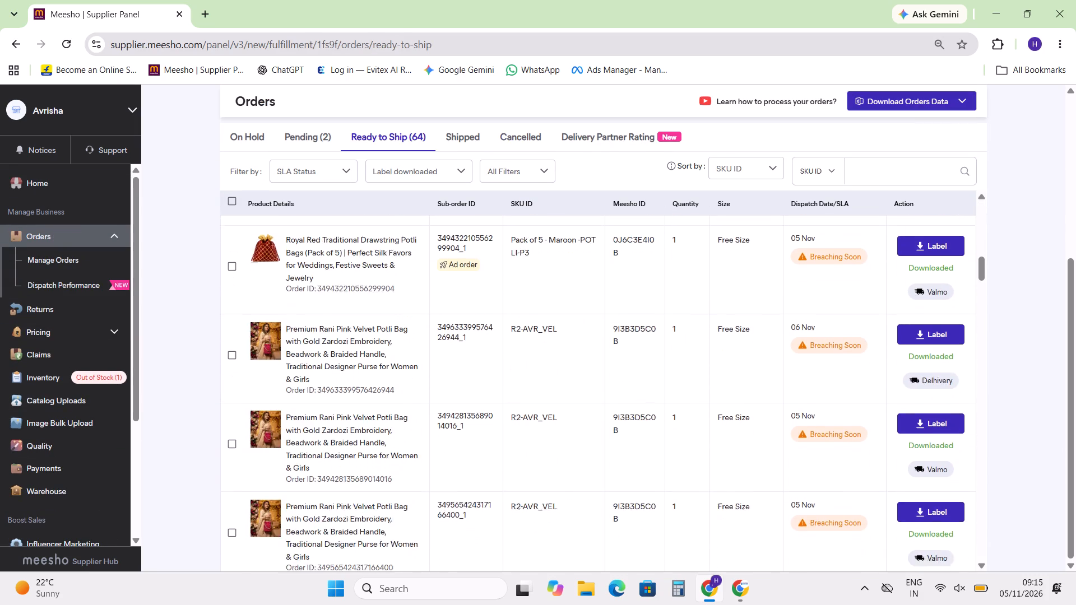
scroll(362, 394, down, 1)
scroll(362, 394, up, 9)
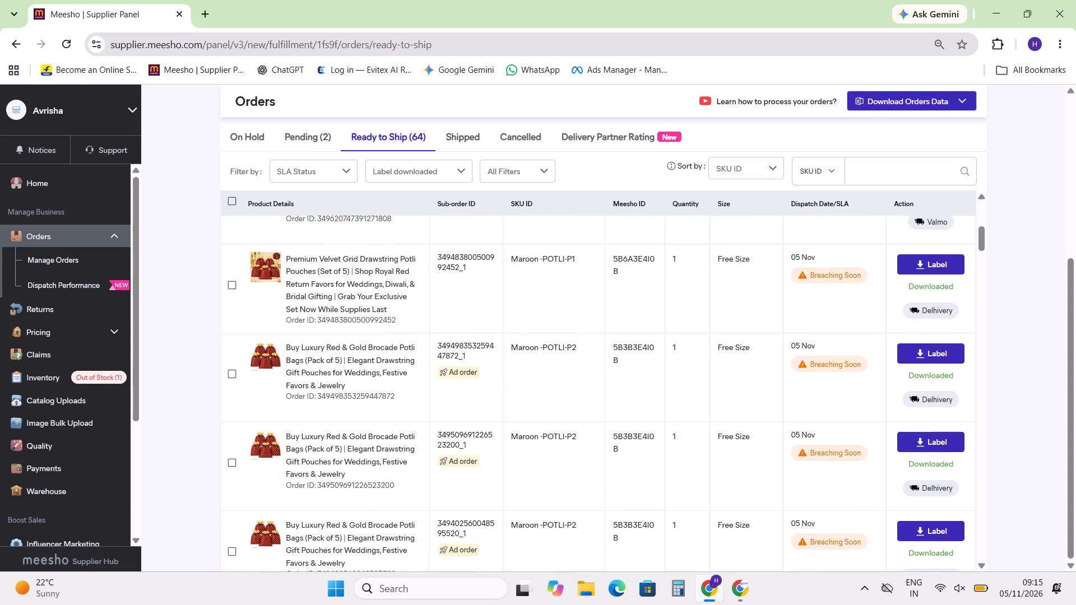
scroll(365, 392, down, 20)
scroll(365, 392, down, 19)
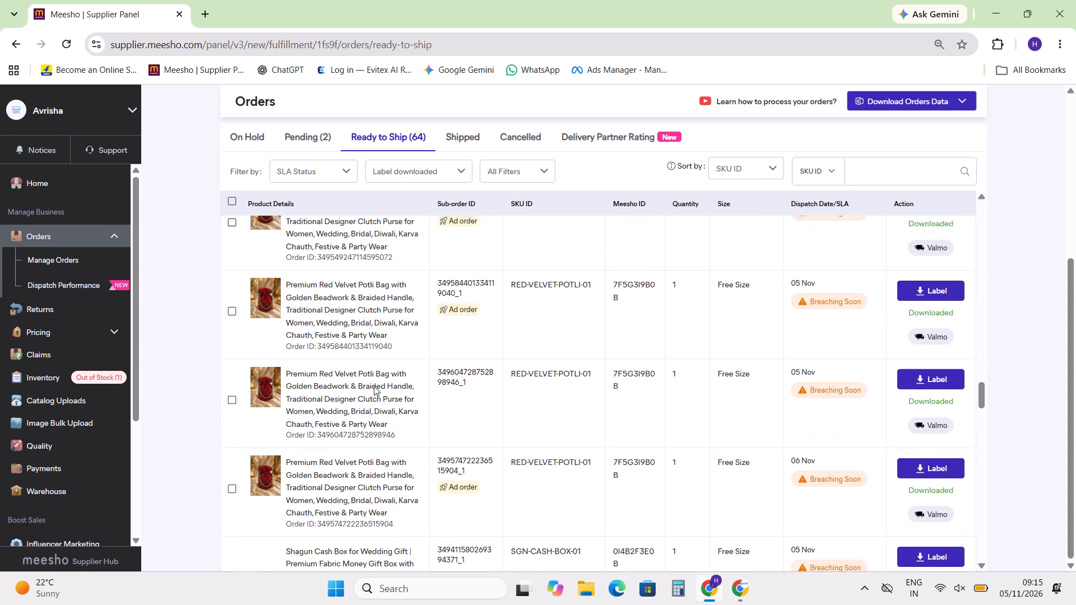
scroll(374, 386, down, 20)
scroll(374, 386, down, 20)
scroll(374, 386, down, 7)
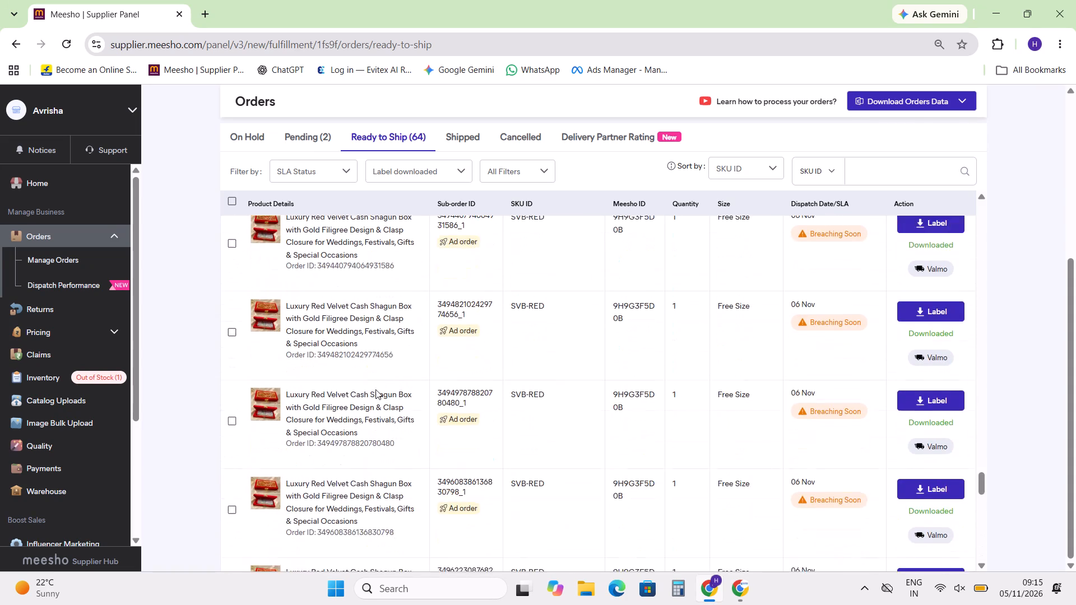
scroll(375, 389, down, 20)
scroll(375, 389, down, 20)
scroll(375, 389, down, 4)
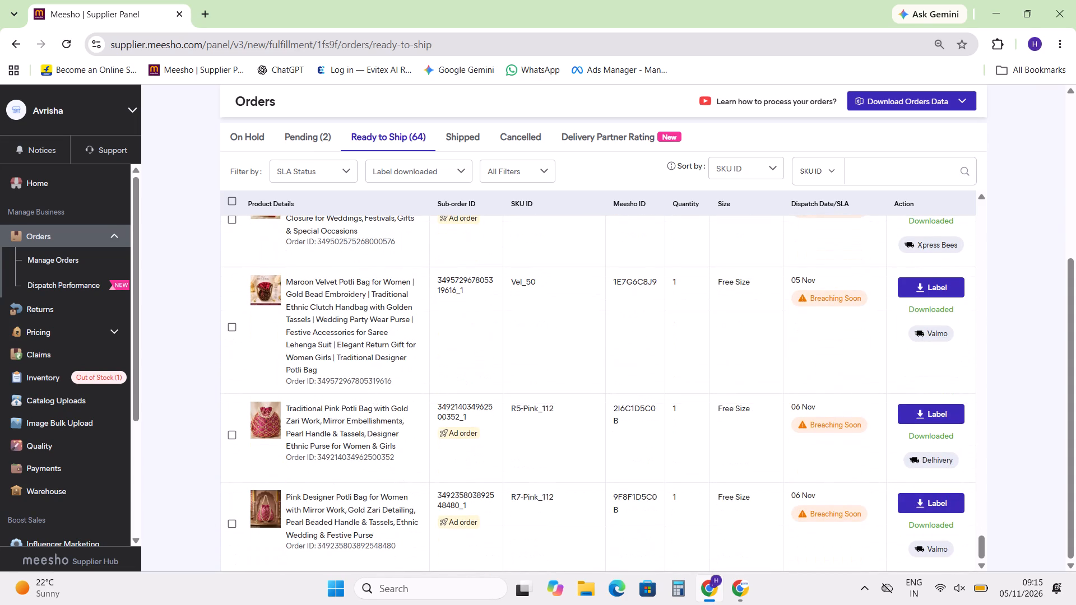
Open the Avrisha supplier account options.
click(131, 108)
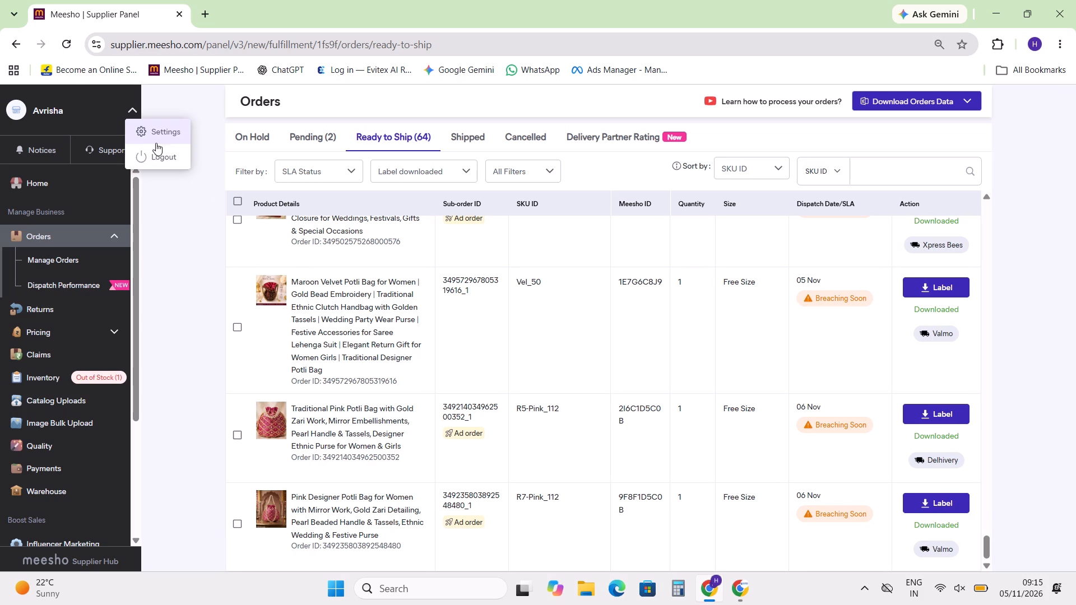
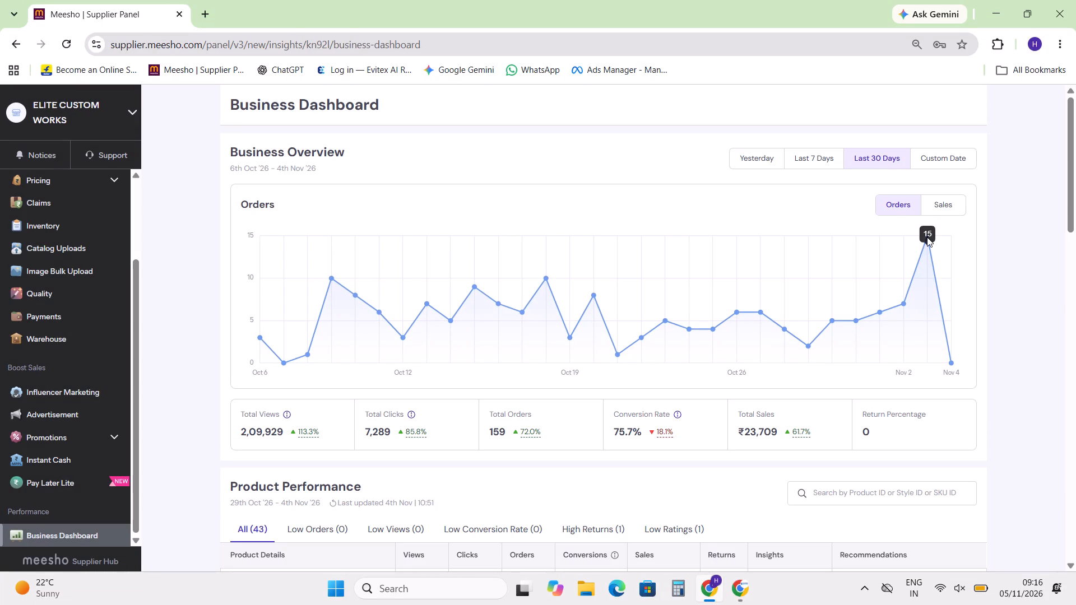
Open the advertisement overview and look through the Elite Custom Works listing ad campaigns.
click(63, 417)
scroll(649, 299, down, 3)
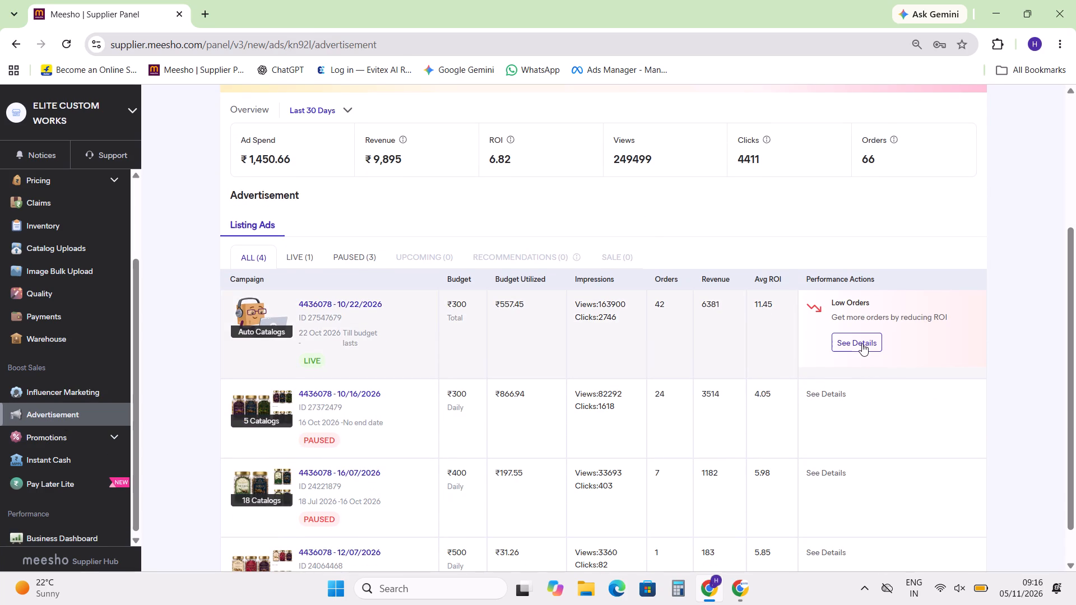
Open the inventory and look through the active All Stock catalogs.
scroll(57, 319, up, 1)
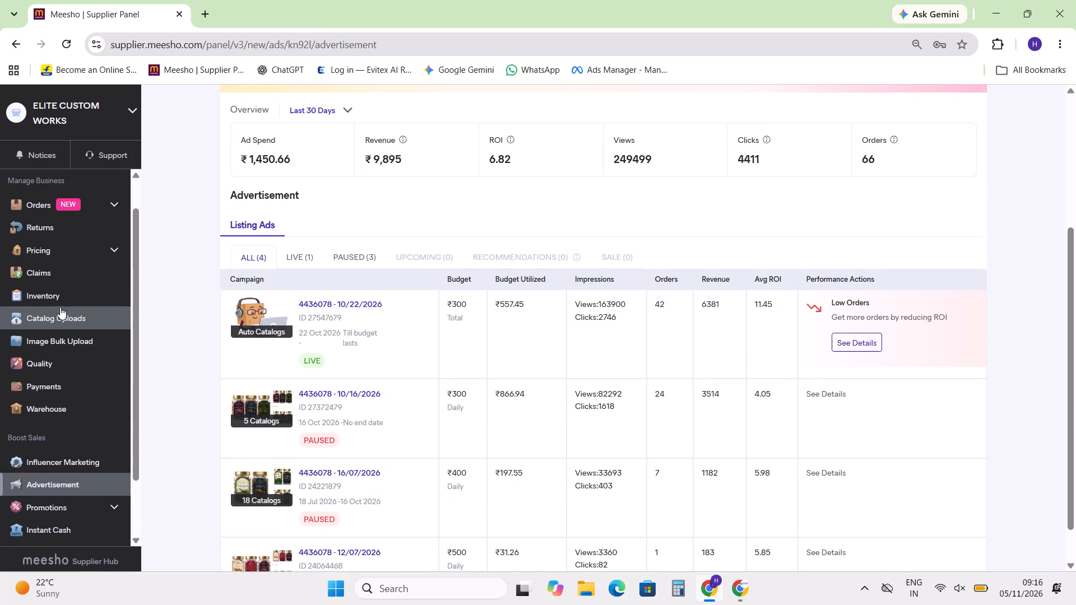
click(60, 303)
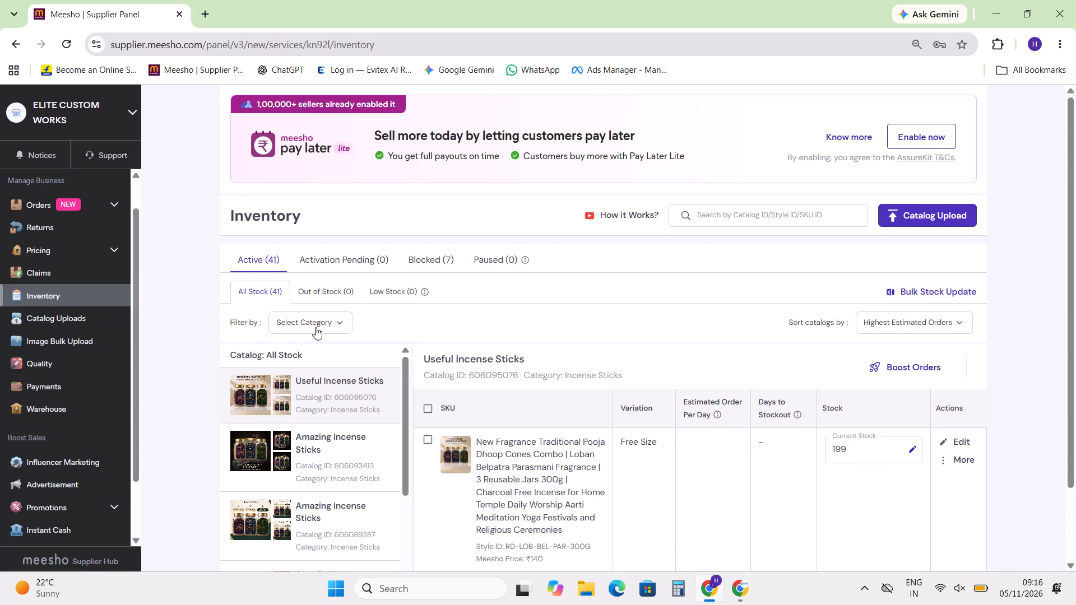
scroll(319, 324, down, 6)
scroll(311, 445, down, 4)
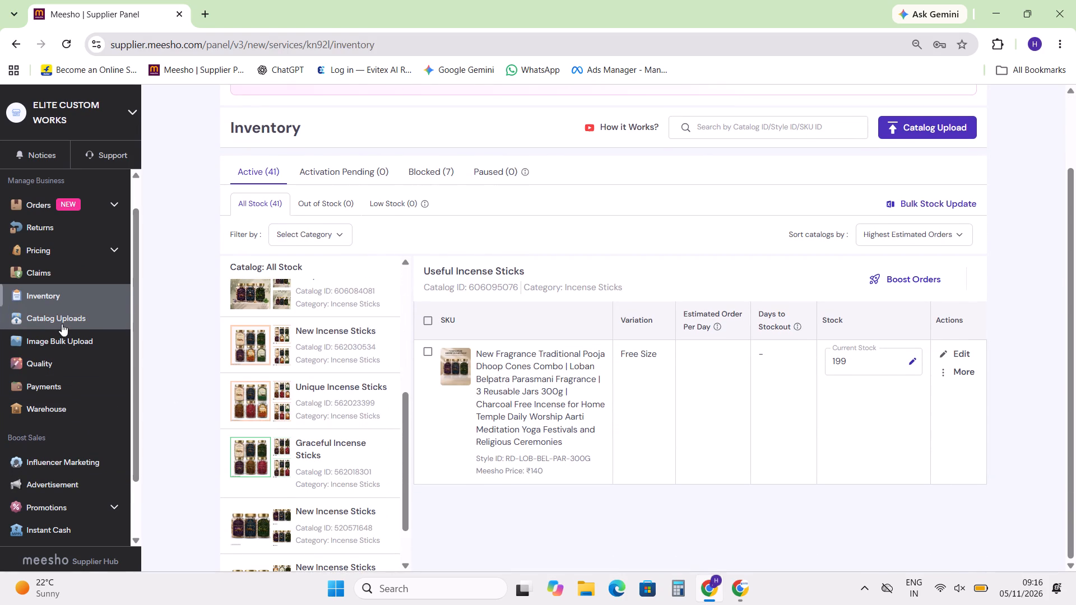
Open the catalog uploads and look through all single uploads with their QC status.
click(62, 323)
click(370, 359)
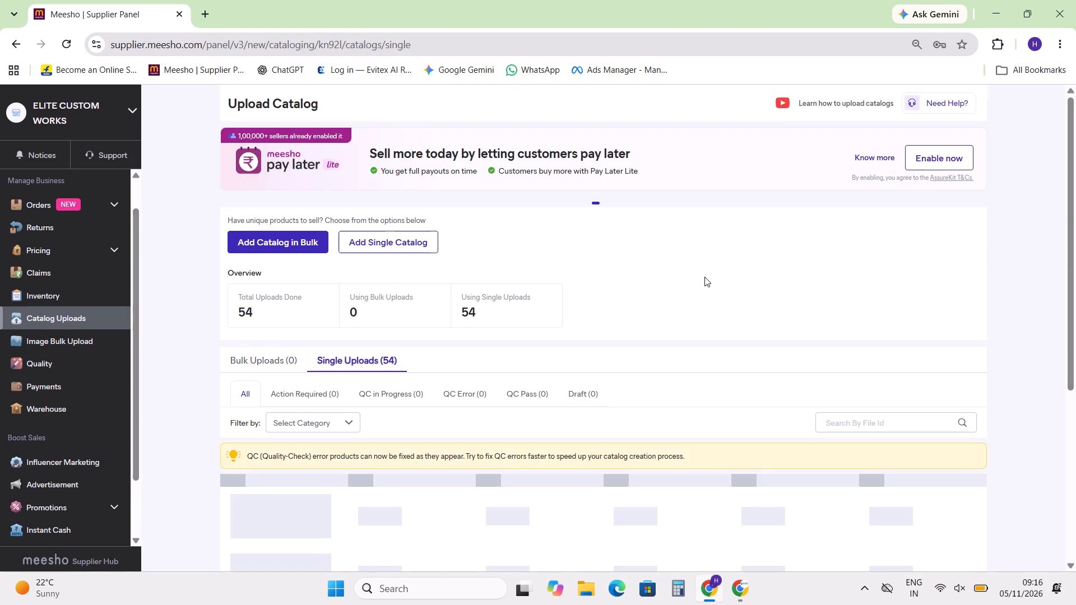
scroll(687, 207, down, 7)
scroll(476, 322, down, 1)
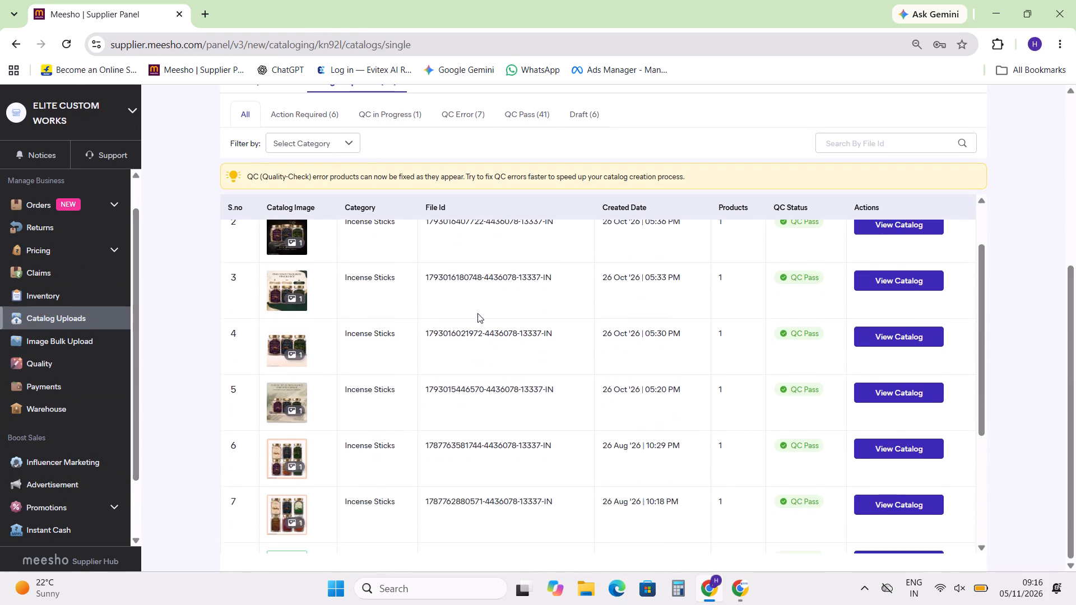
scroll(477, 313, down, 6)
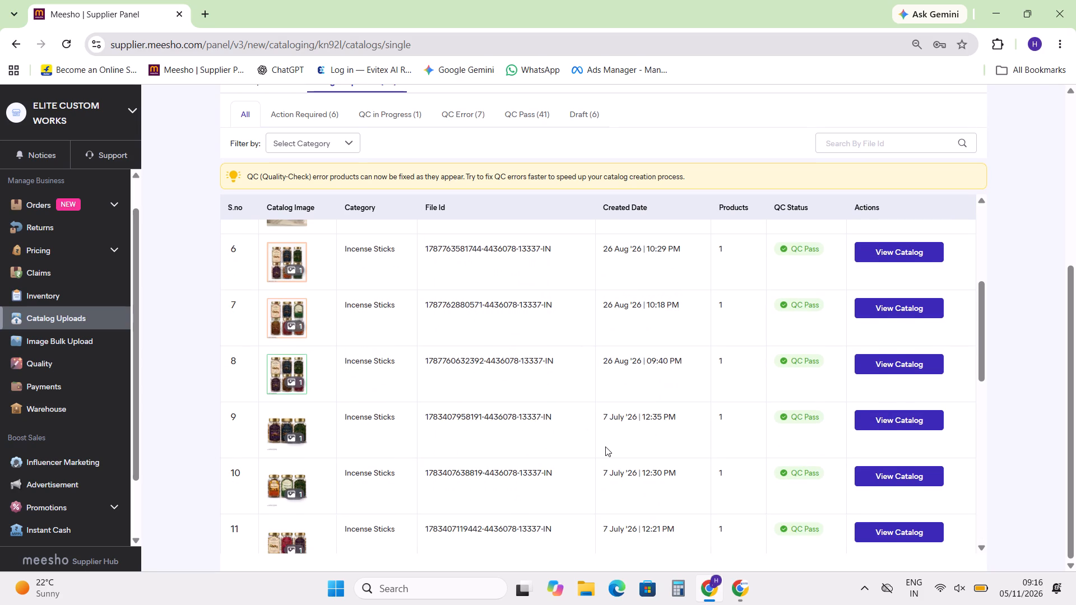
scroll(605, 446, down, 5)
scroll(419, 424, up, 20)
scroll(419, 424, up, 7)
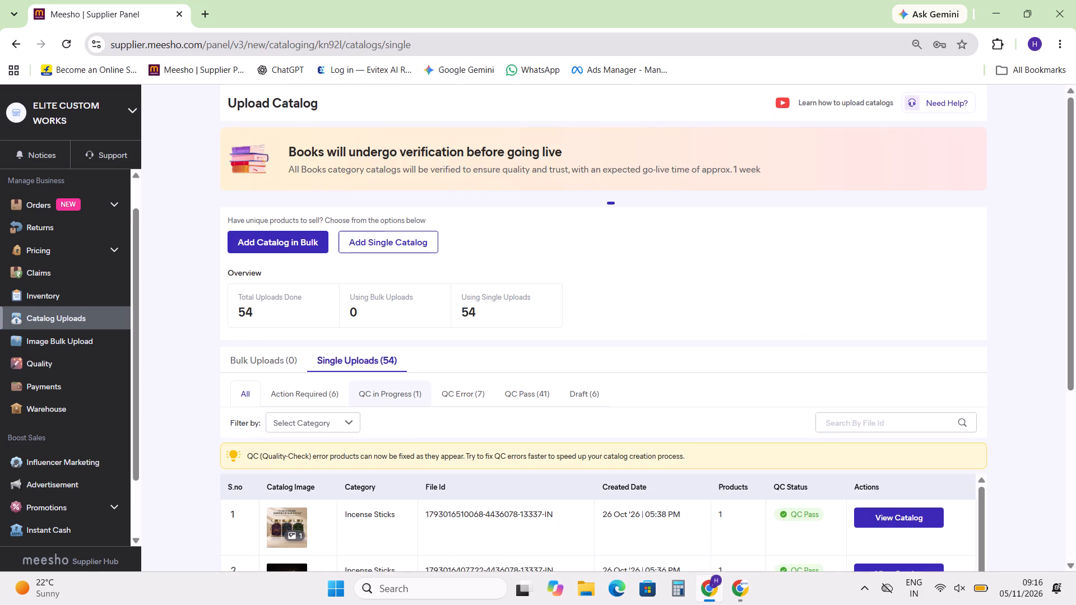
Open the Elite Custom Works supplier account options.
click(132, 108)
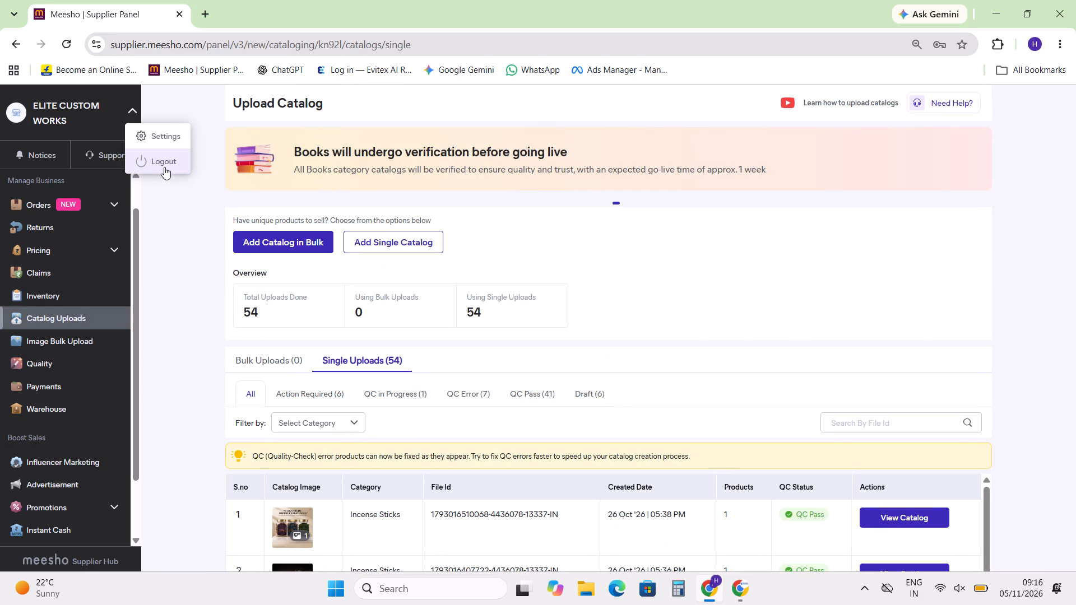
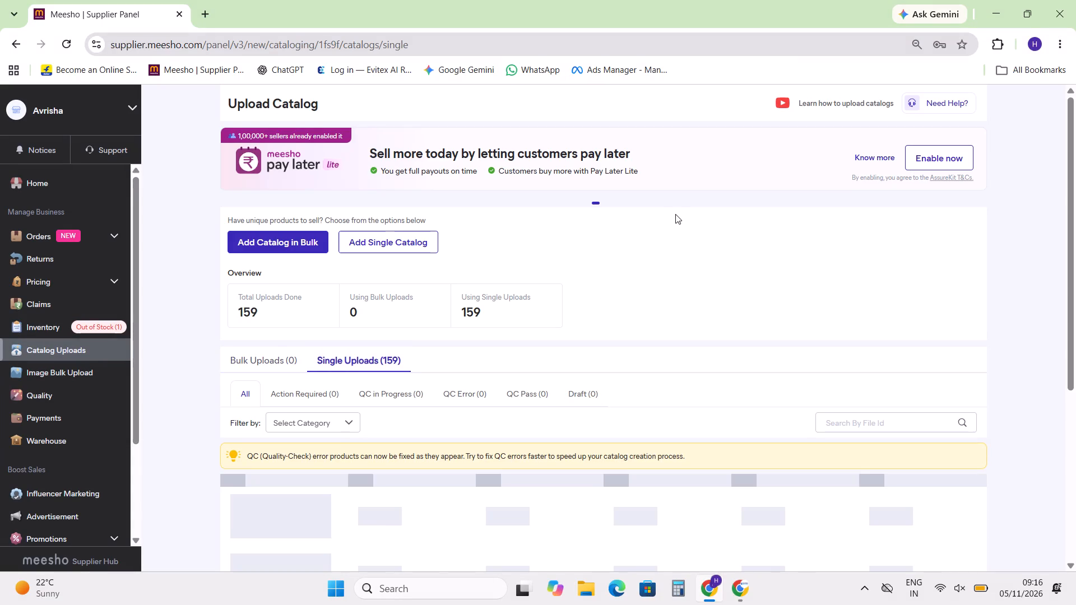
Look through all single catalog uploads of the Avrisha shop with their QC status, including the newest Potlis catalog's image.
scroll(680, 203, down, 5)
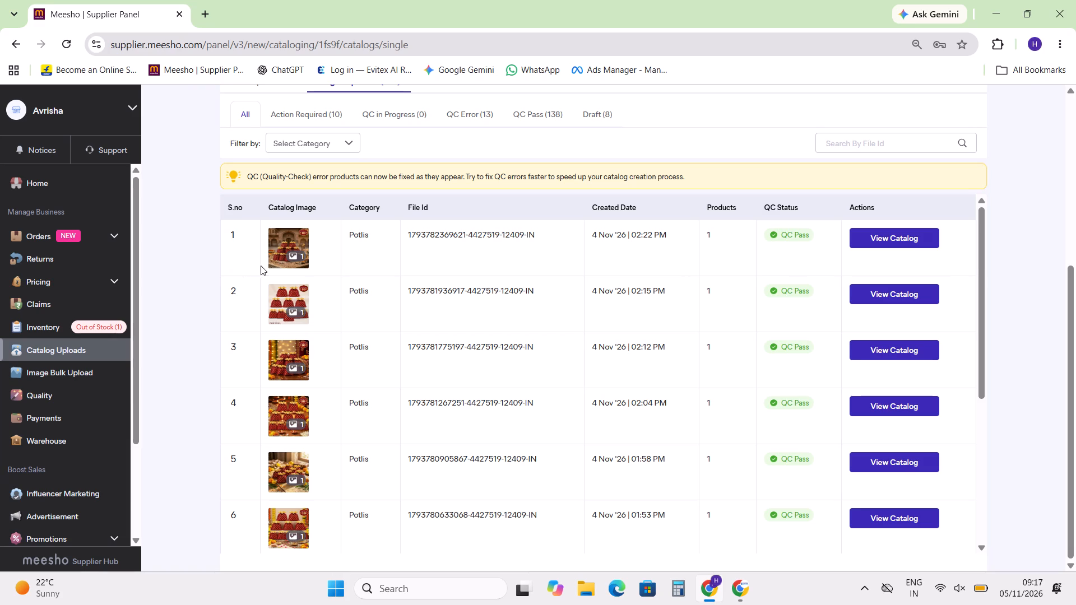
click(286, 234)
click(697, 123)
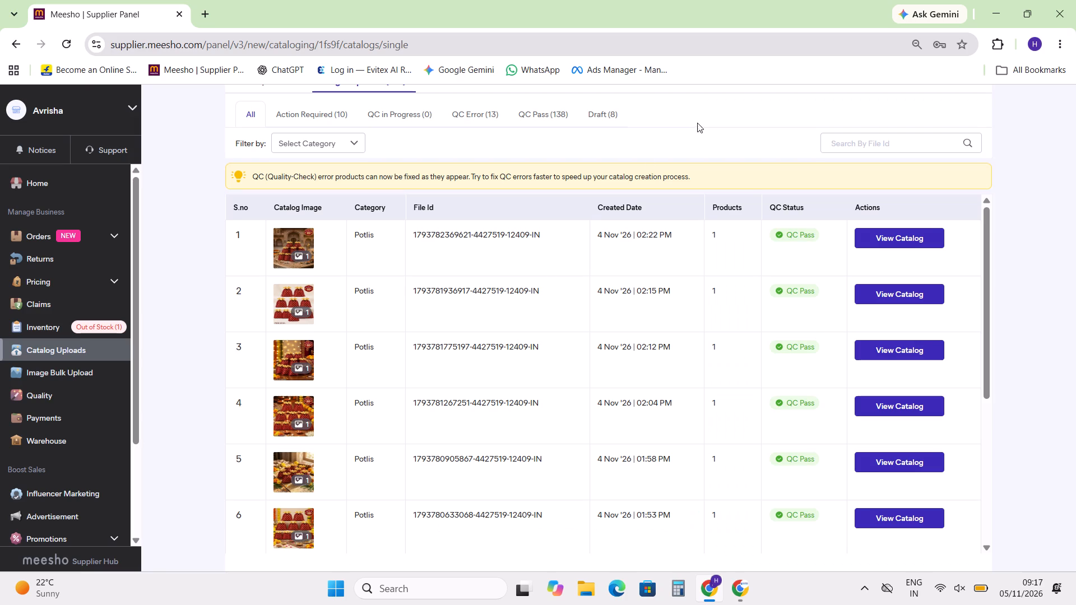
scroll(449, 331, down, 8)
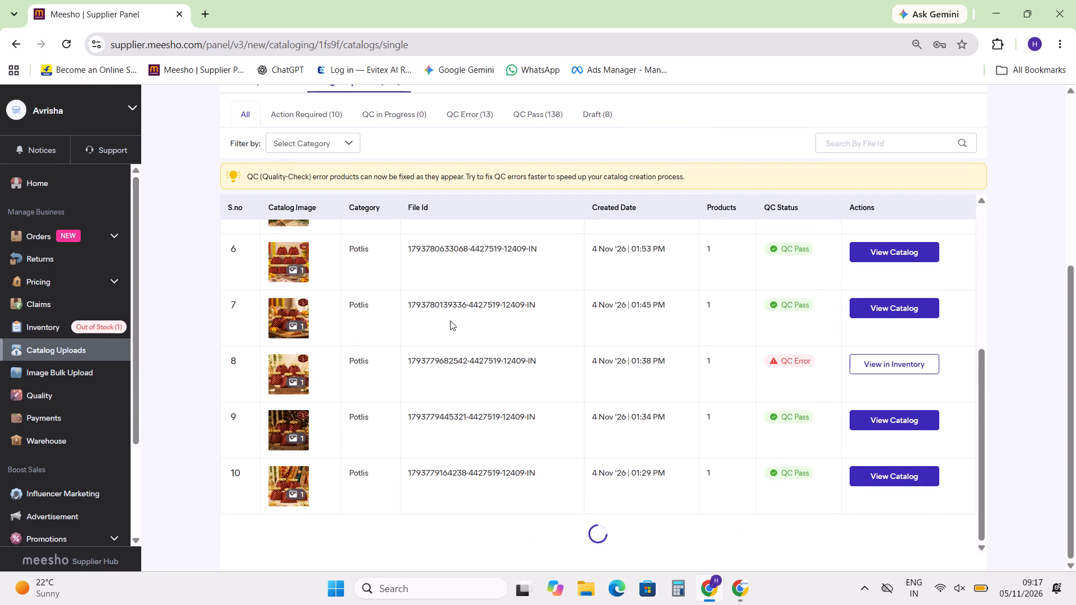
scroll(517, 356, down, 8)
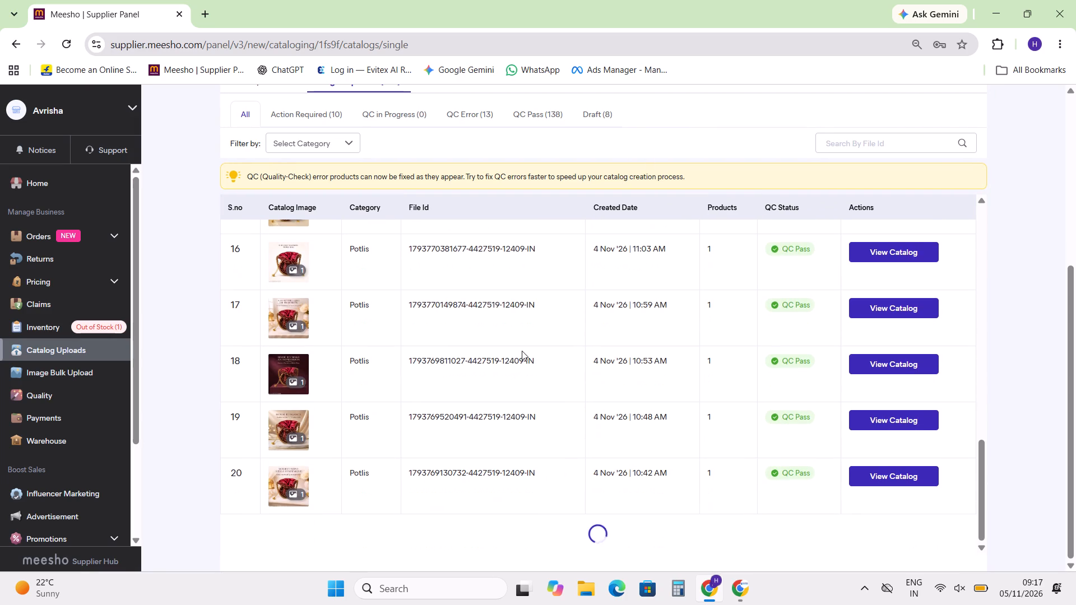
scroll(522, 351, down, 3)
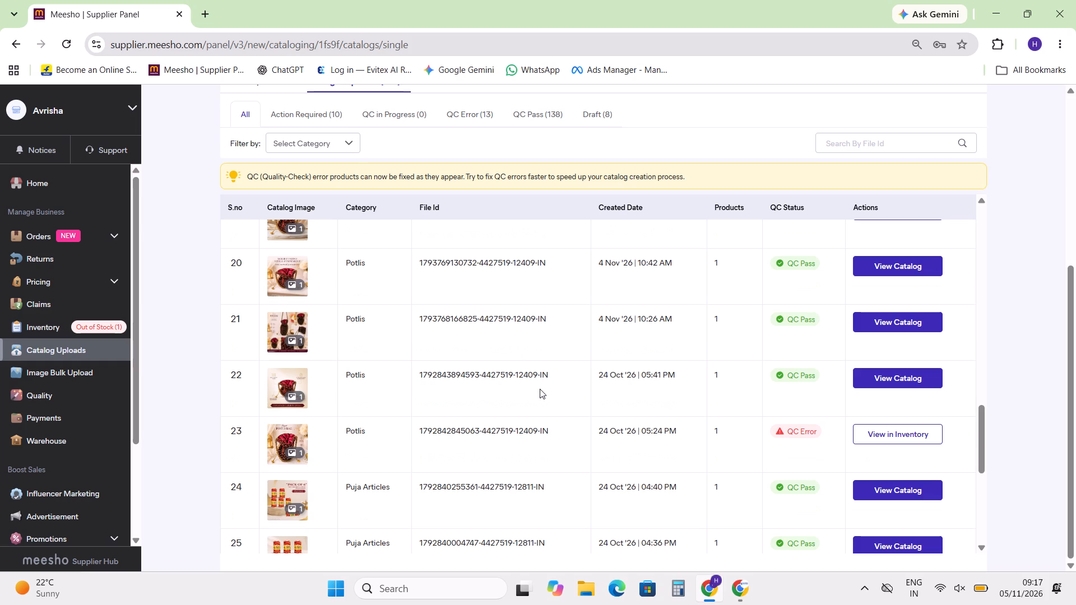
scroll(540, 389, up, 20)
scroll(540, 389, up, 4)
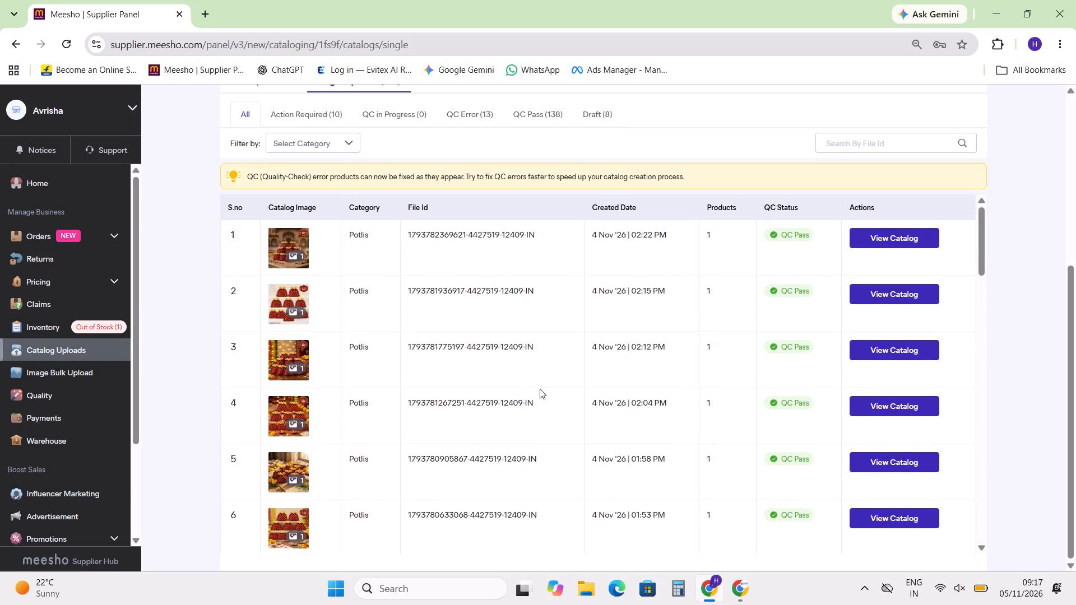
scroll(540, 389, up, 6)
drag(1075, 317, 1075, 167)
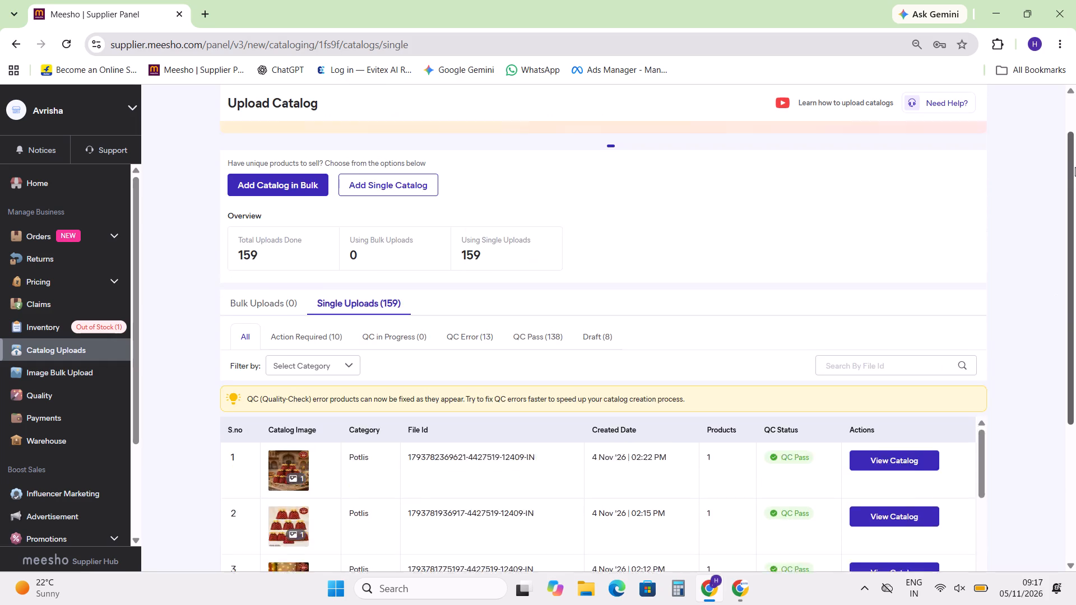
drag(1075, 167, 1059, 241)
click(1029, 257)
drag(1075, 265, 1075, 182)
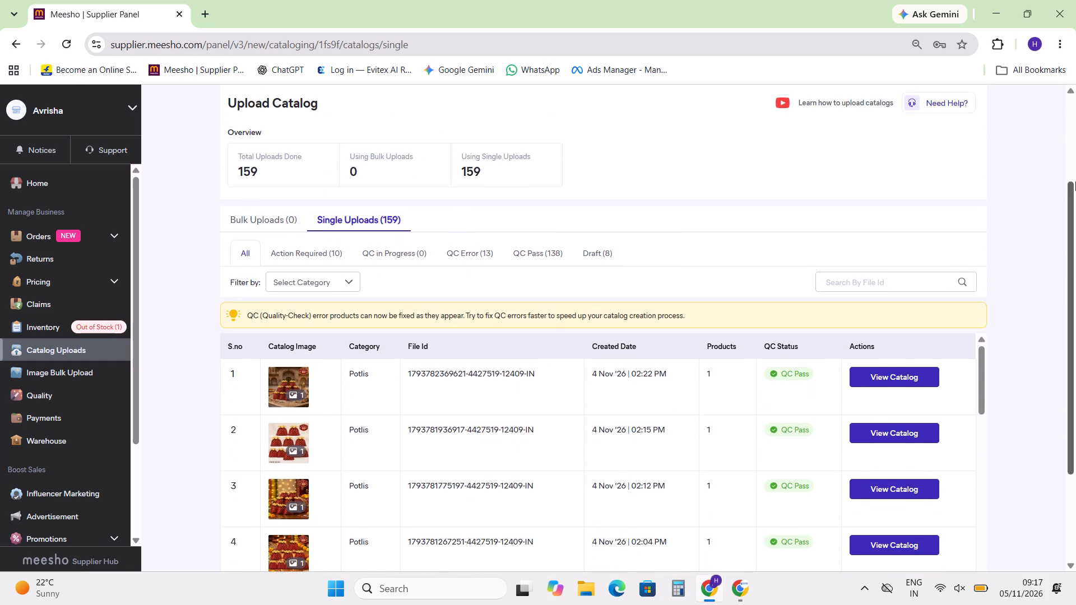
drag(1075, 182, 1075, 88)
click(987, 224)
scroll(936, 234, up, 20)
scroll(936, 234, up, 2)
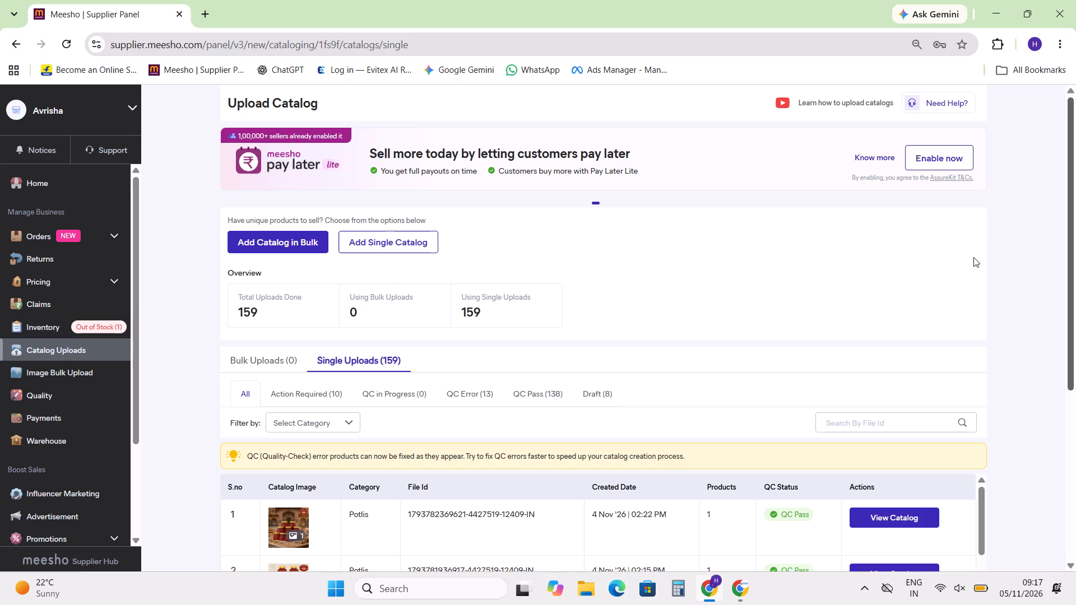
scroll(973, 257, up, 16)
drag(977, 257, 979, 288)
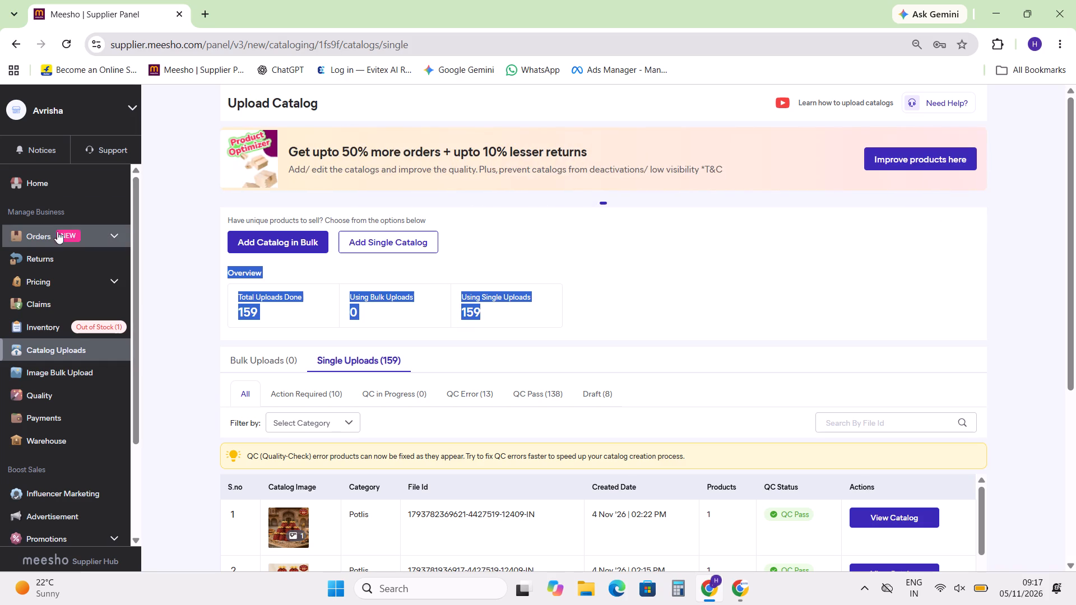
Open Avrisha's pending orders and view the product image of the Maroon -POTLI-P4 gift bags order.
click(67, 241)
scroll(431, 283, down, 3)
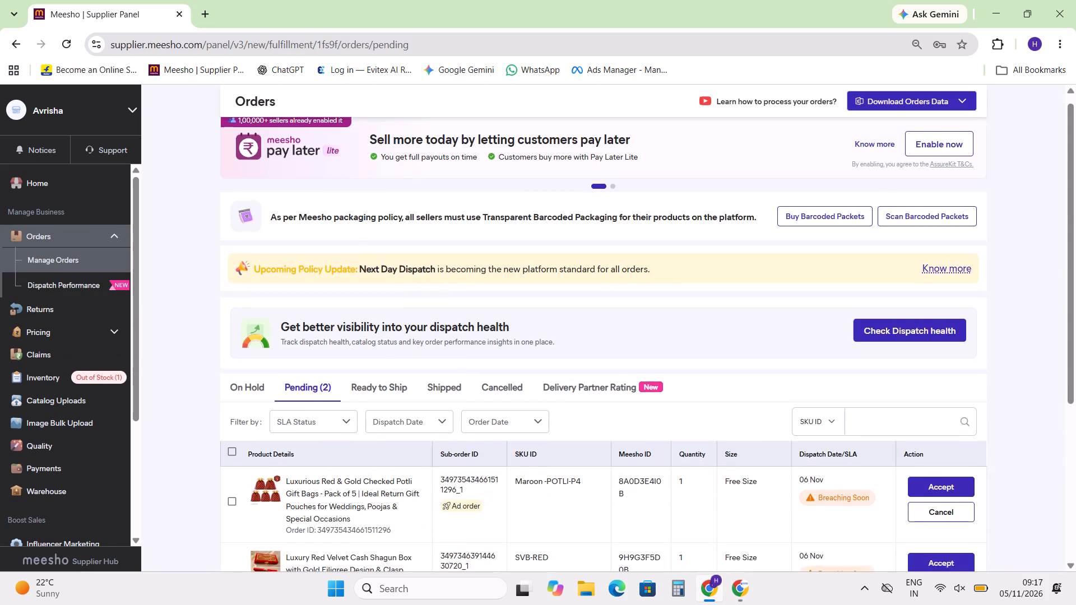
scroll(431, 283, down, 8)
click(273, 230)
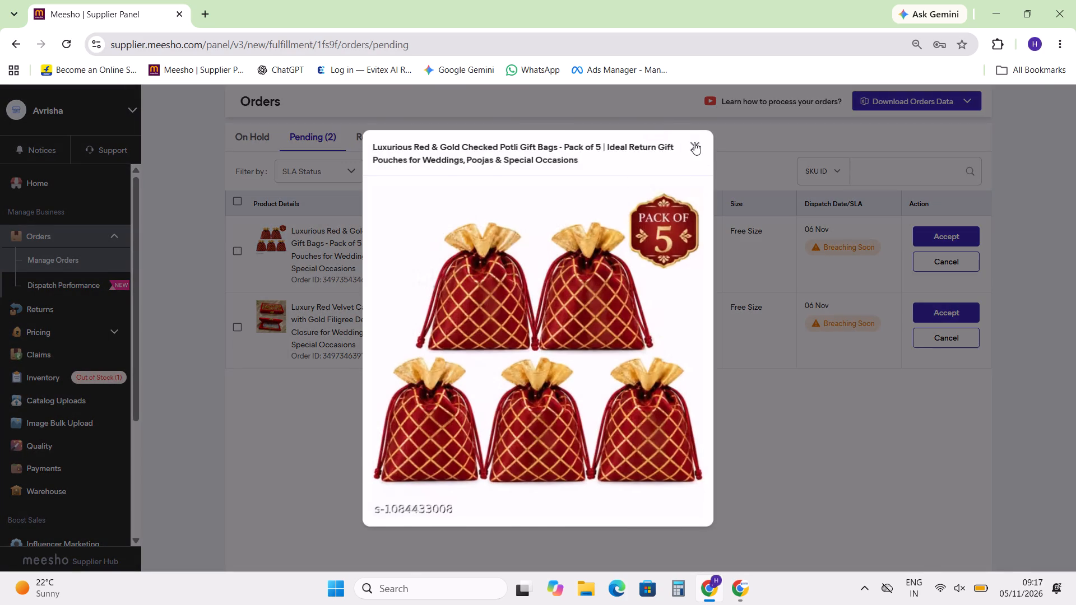
click(693, 142)
click(964, 453)
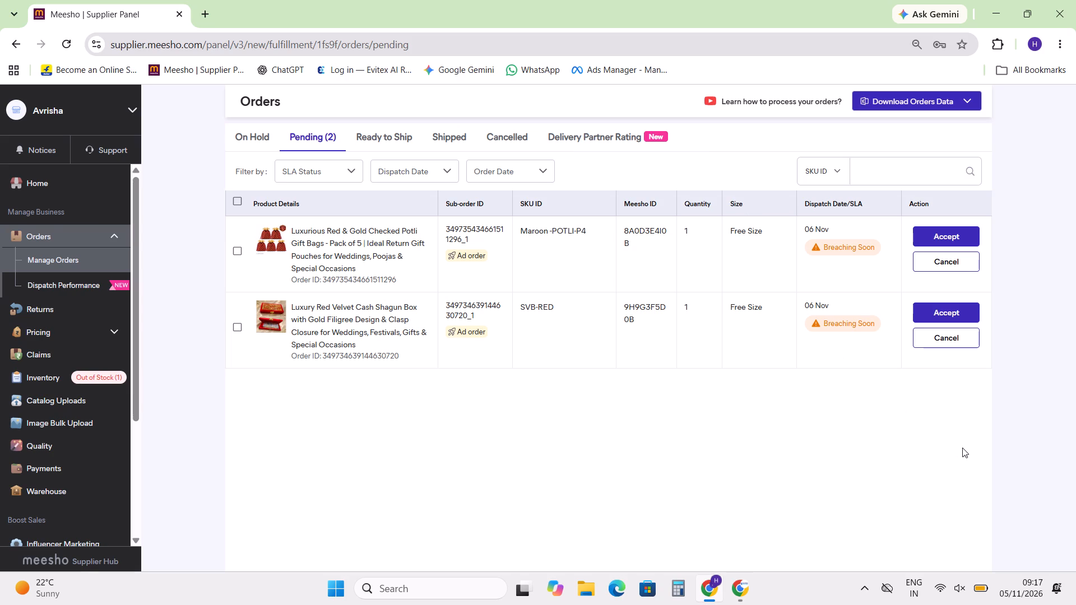
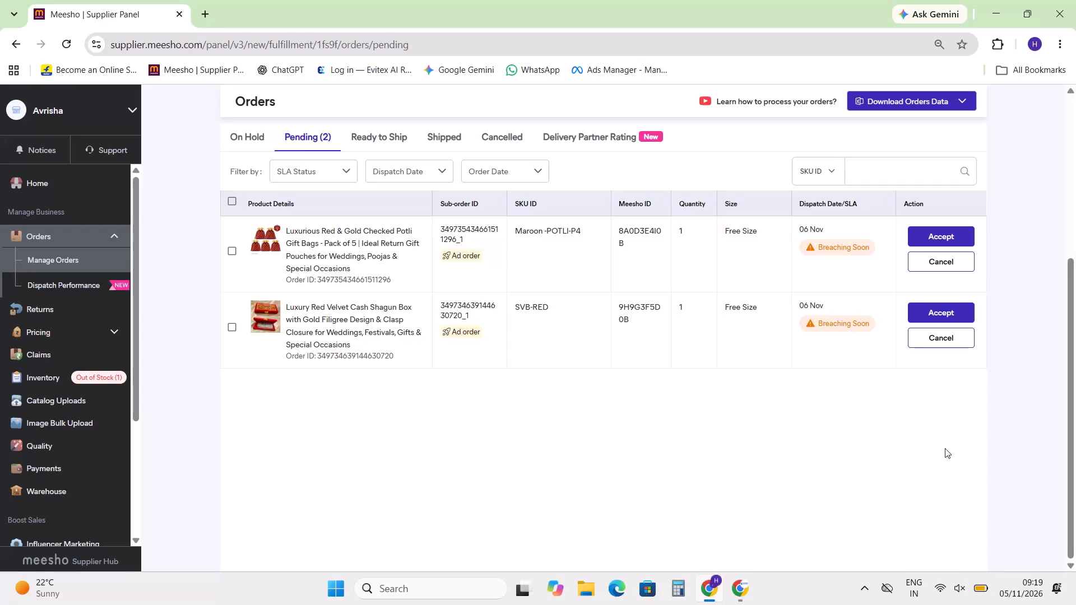
Return to Avrisha's home page, dismiss the Instant Cash offer, and review the business insights and dispatch performance.
scroll(368, 258, up, 4)
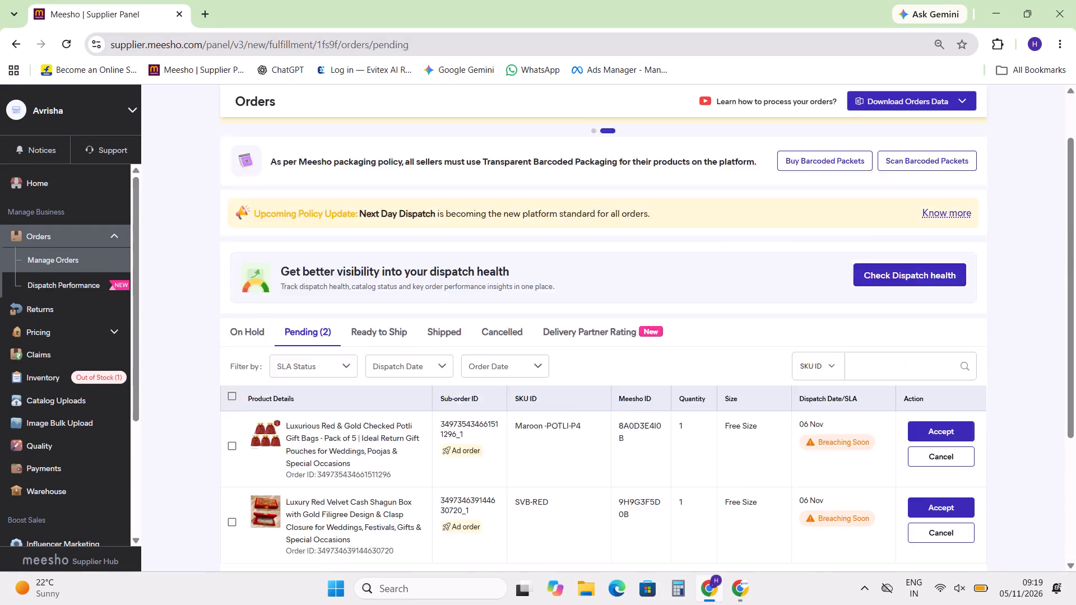
scroll(368, 258, up, 8)
click(29, 191)
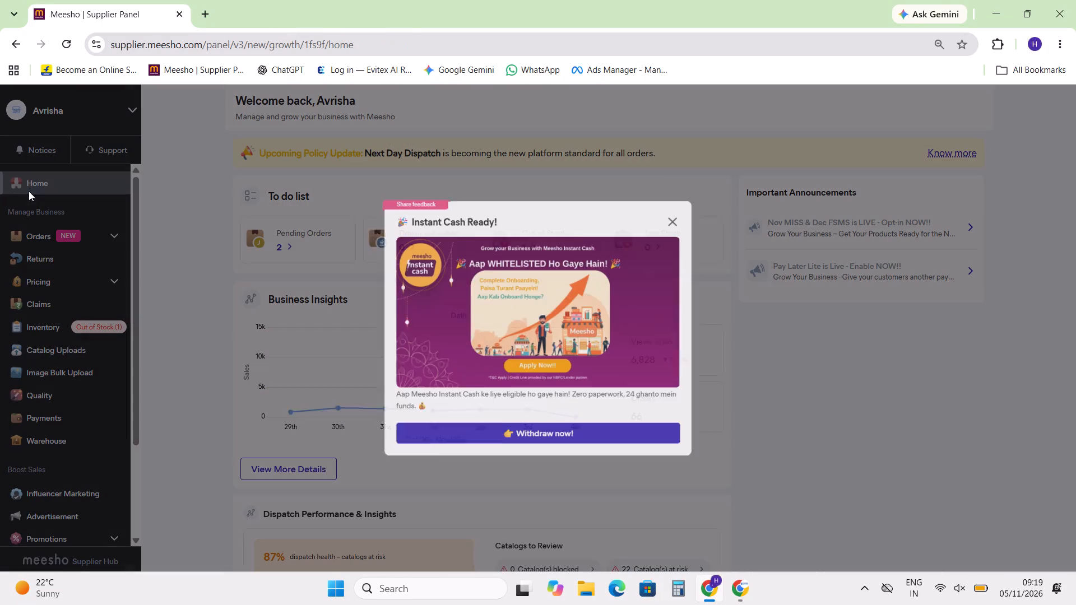
click(688, 207)
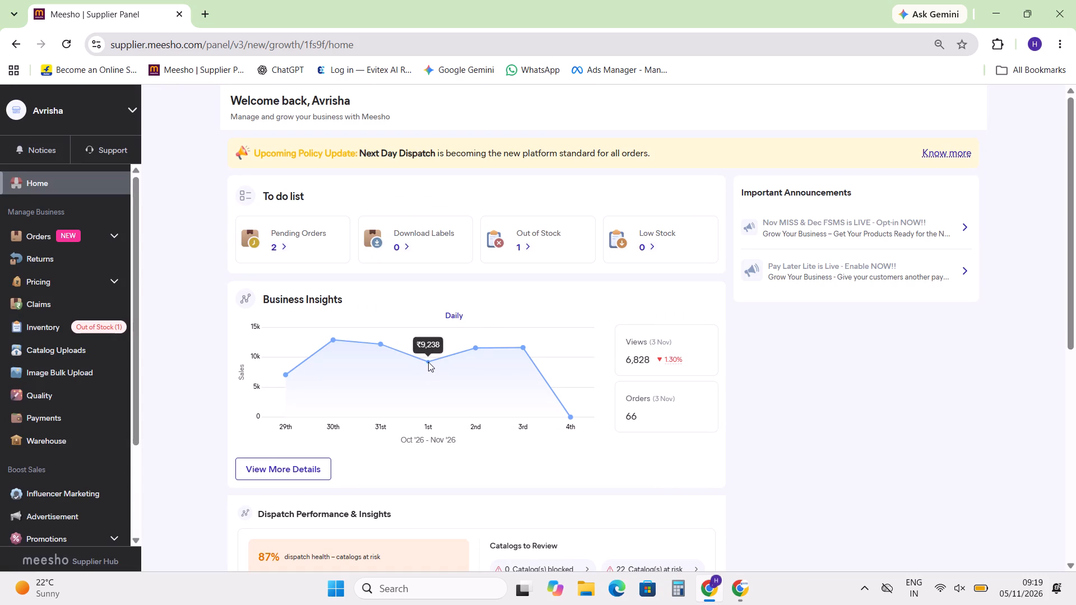
scroll(378, 354, down, 6)
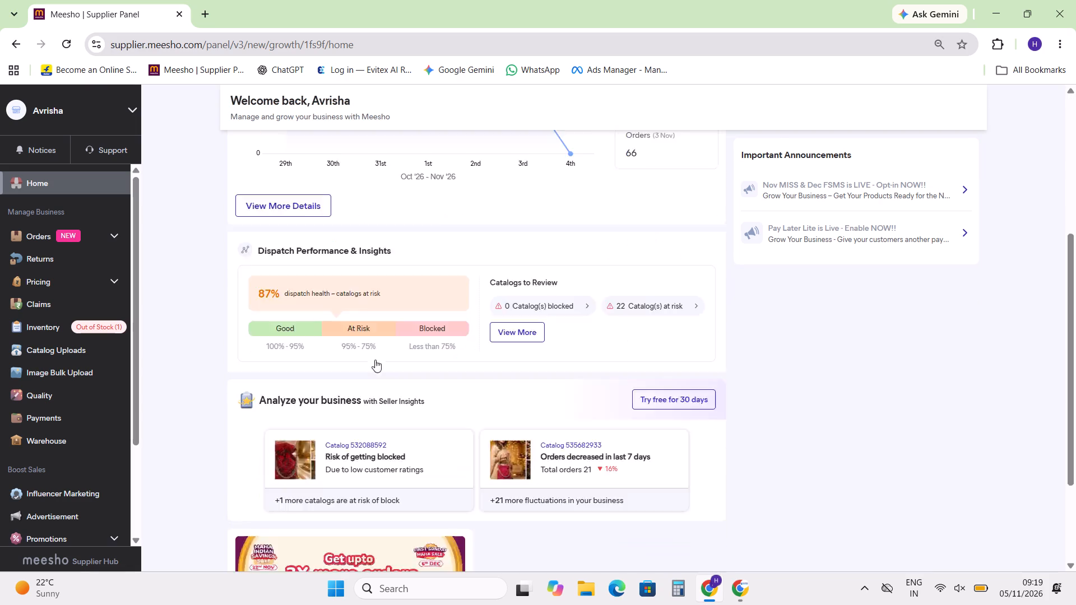
scroll(410, 448, up, 6)
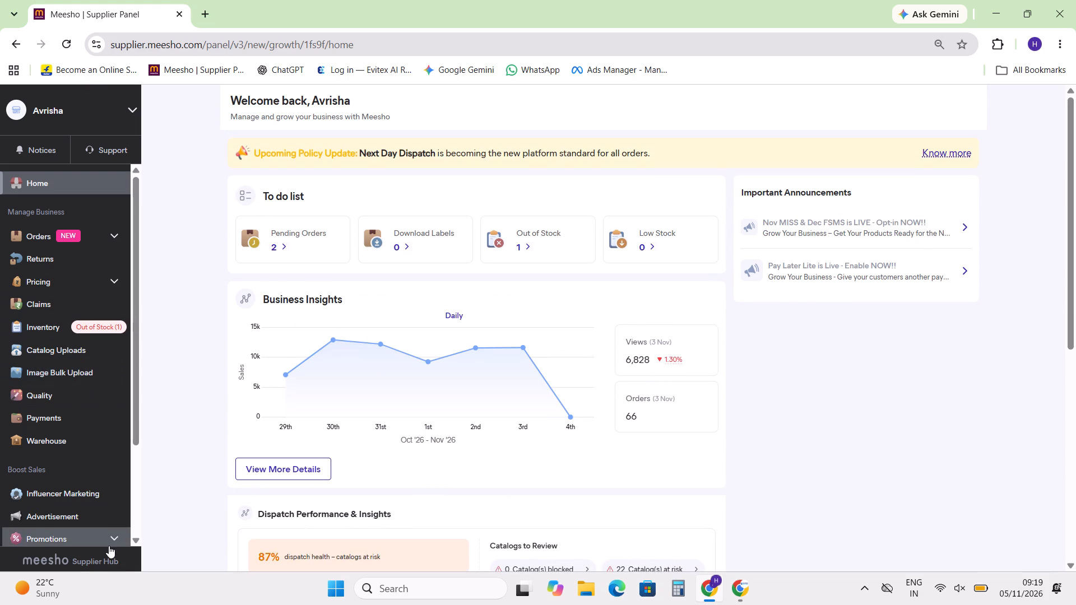
Open Avrisha's Business Dashboard and view the orders overview for the last 30 days.
scroll(96, 530, down, 3)
scroll(59, 464, down, 4)
scroll(63, 462, up, 5)
scroll(61, 470, down, 6)
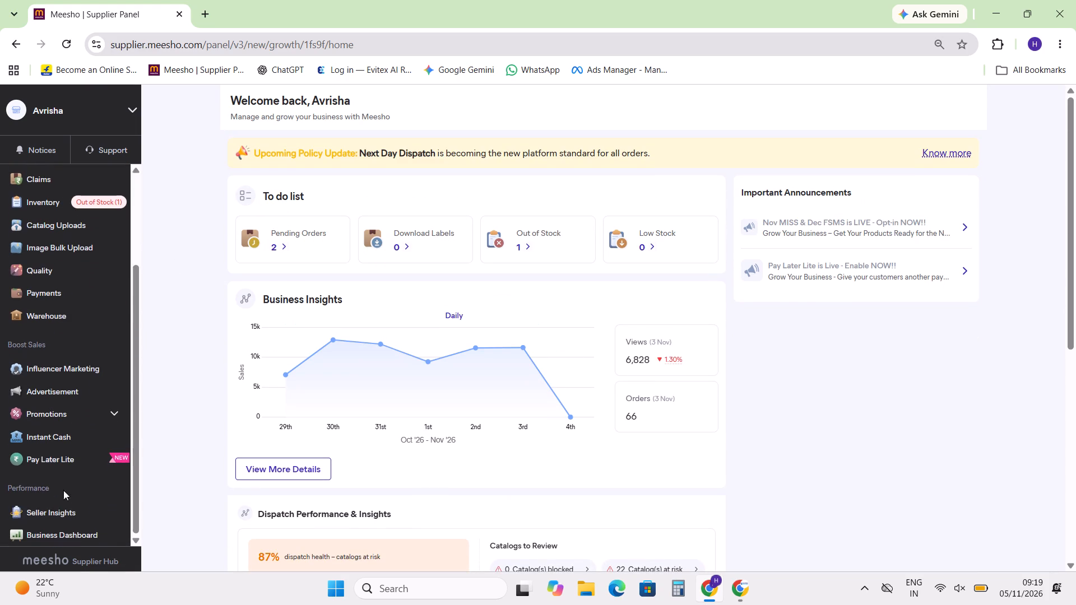
click(62, 532)
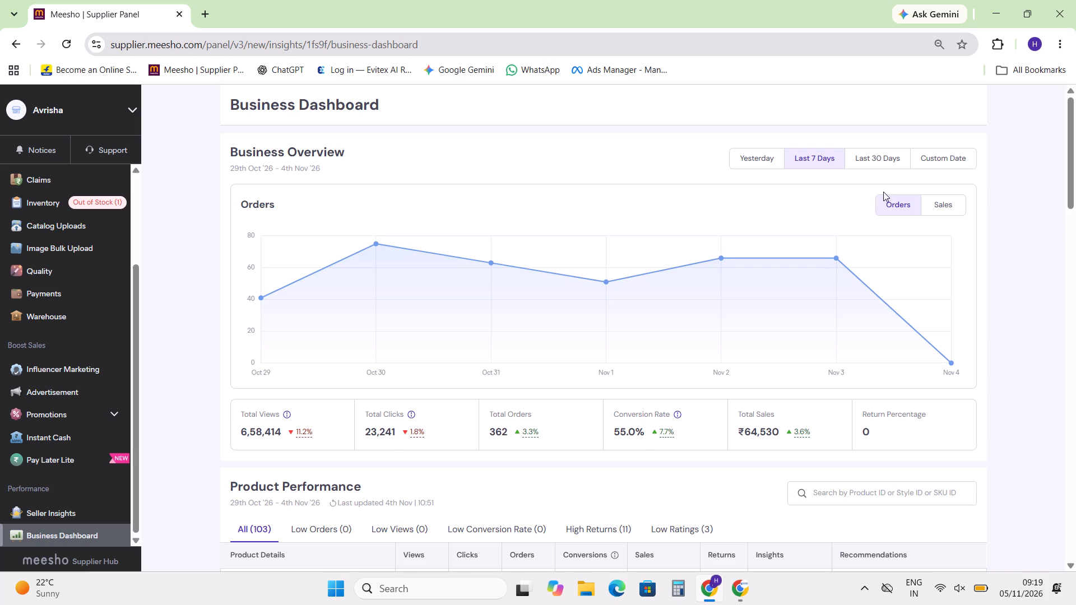
click(865, 157)
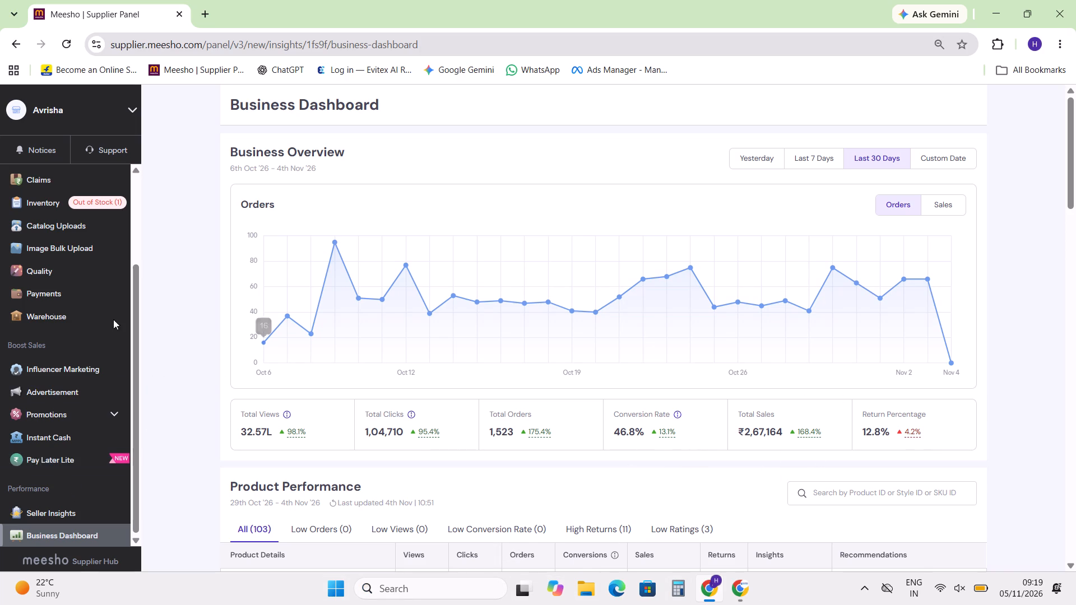
Open the Payments page of the Avrisha shop.
scroll(67, 455, up, 1)
click(62, 356)
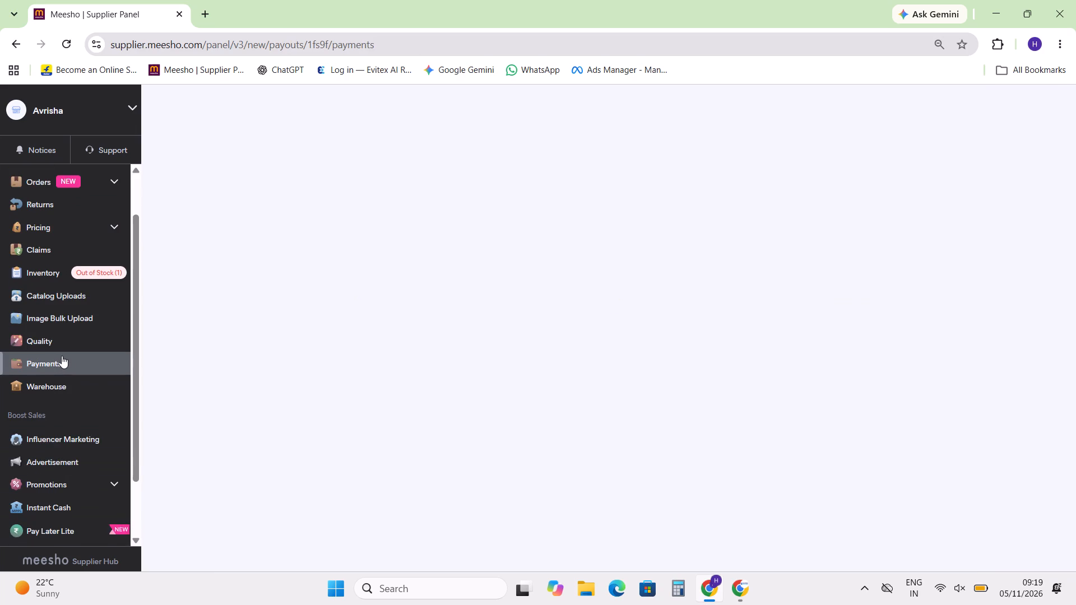
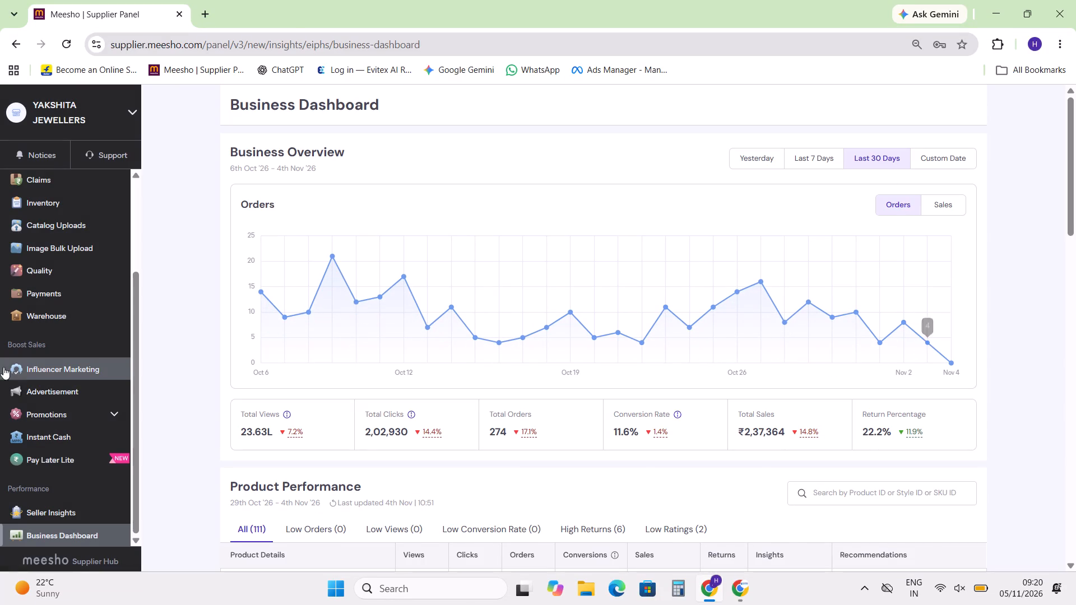
Open the Advertisement page of the Yakshita Jewellers shop and look through the listing ad campaigns.
click(35, 392)
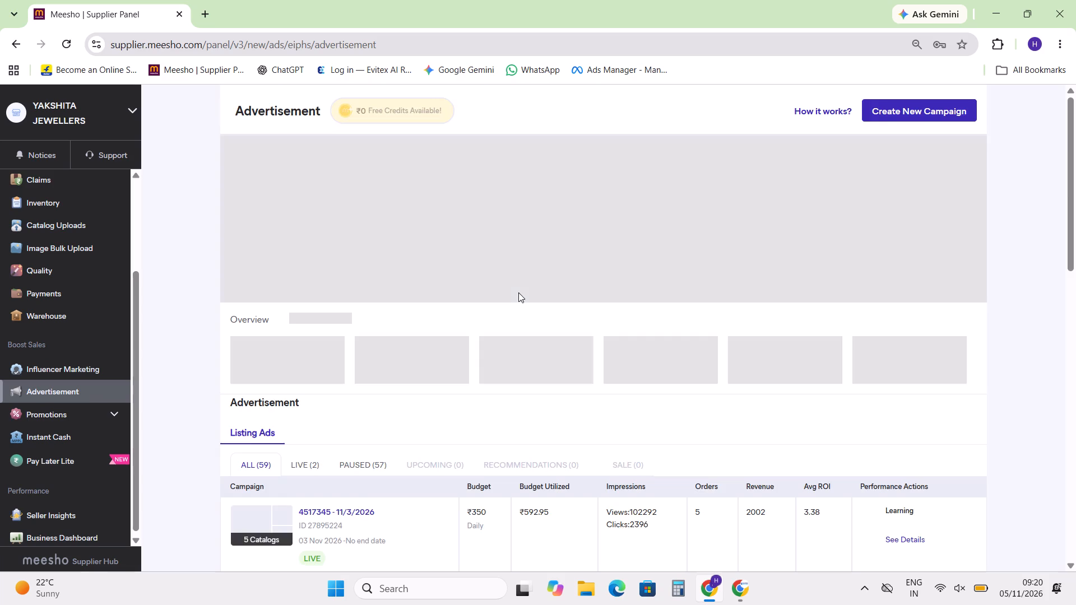
scroll(588, 263, down, 4)
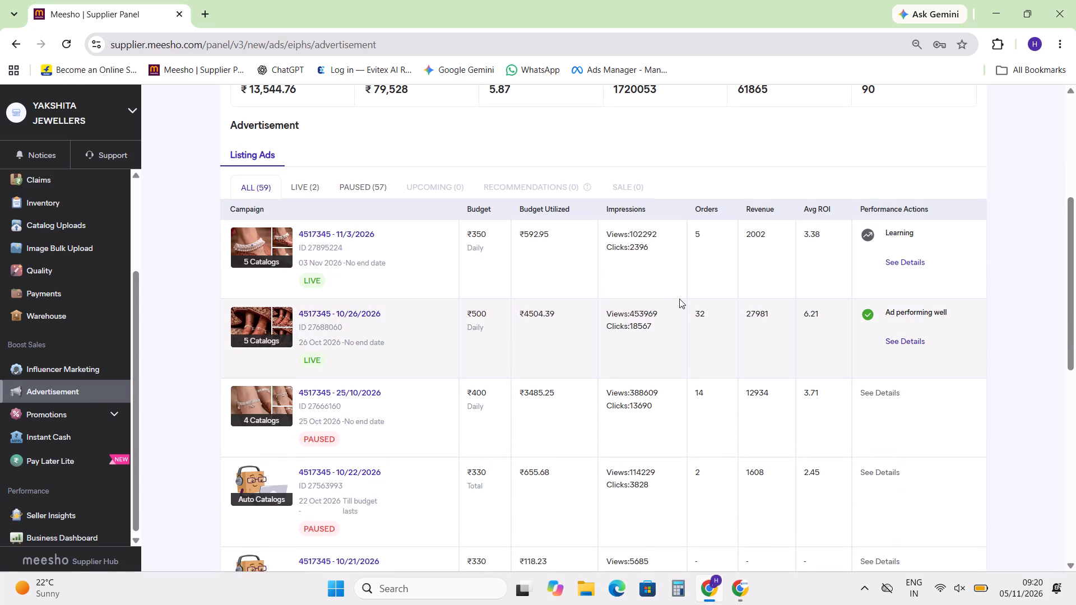
Open Yakshita Jewellers' Orders page and look through the pending orders.
scroll(99, 345, up, 7)
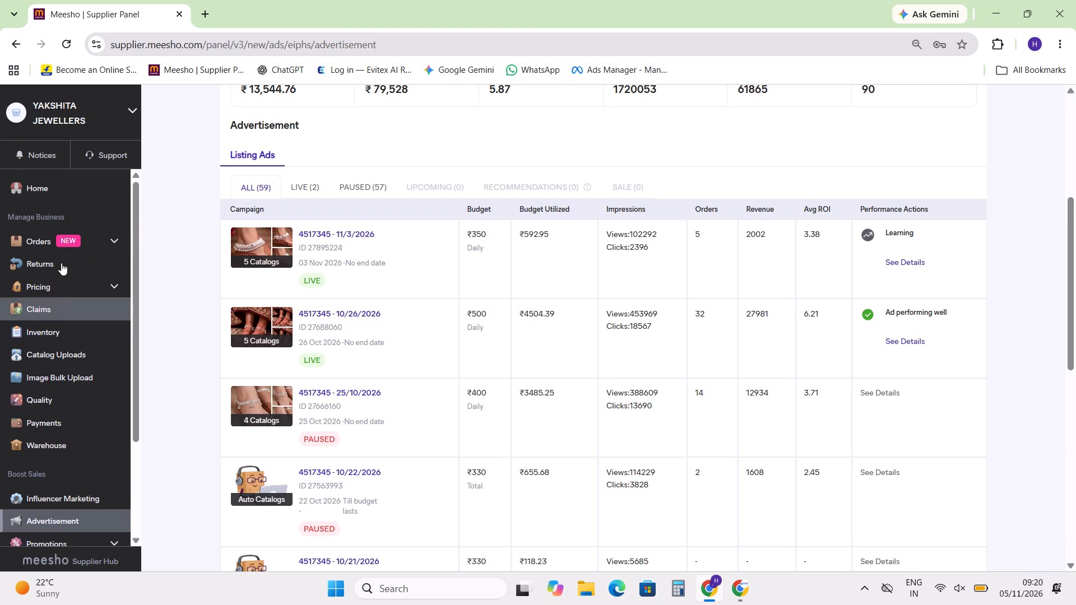
click(62, 249)
scroll(367, 244, down, 5)
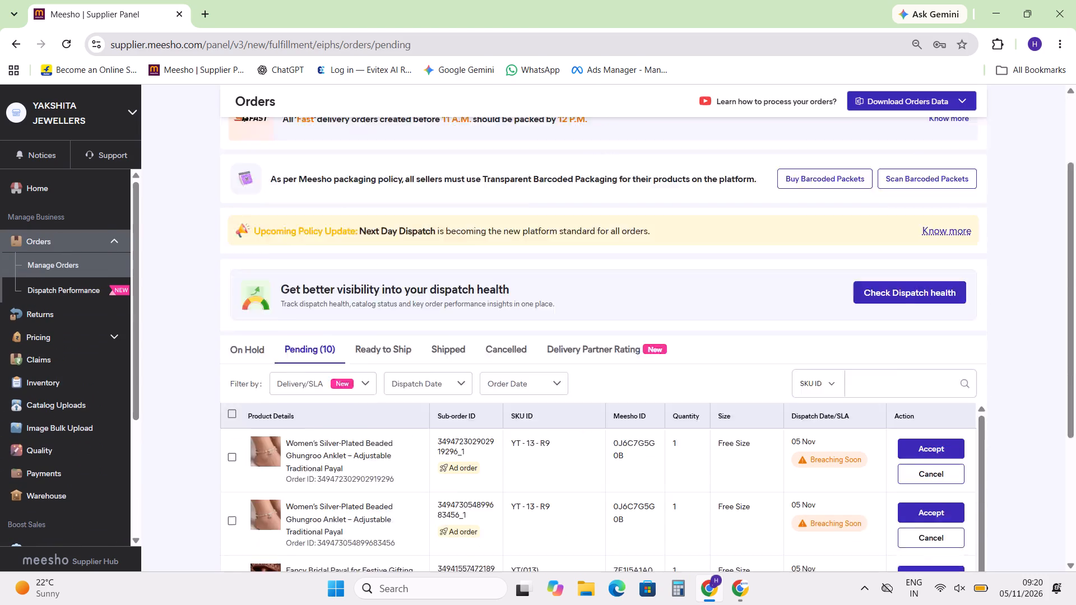
scroll(454, 398, down, 20)
scroll(454, 398, down, 1)
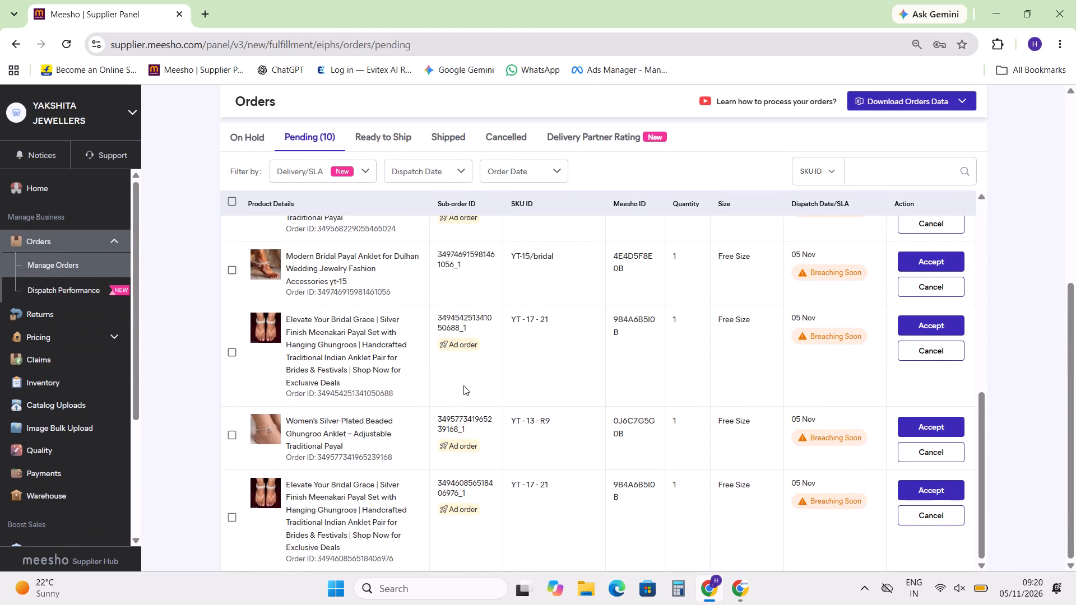
scroll(463, 385, down, 2)
scroll(295, 438, up, 15)
scroll(310, 426, down, 3)
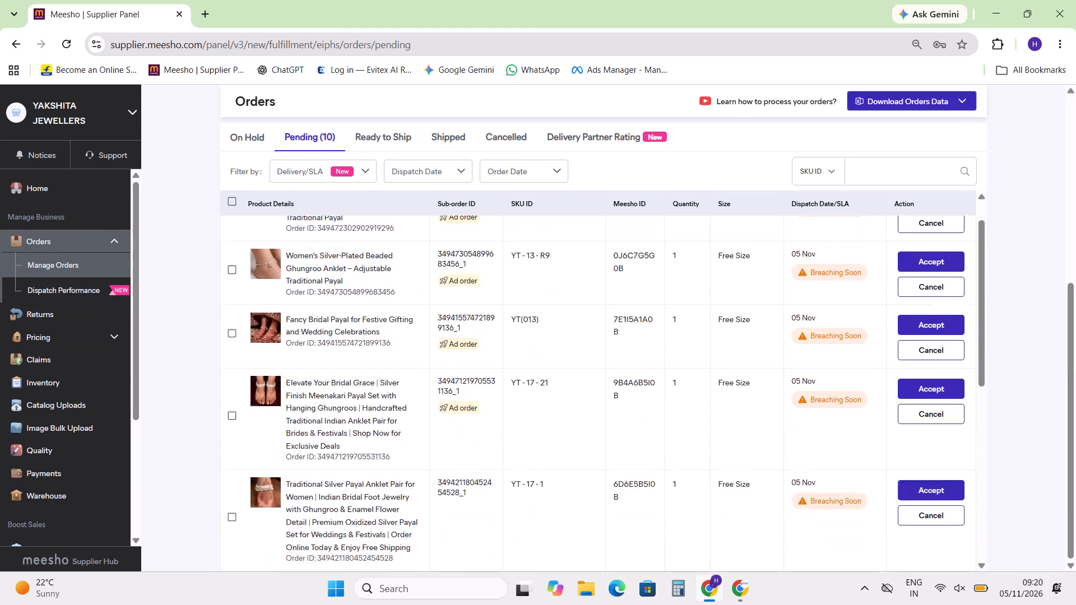
scroll(312, 426, down, 12)
scroll(315, 427, up, 16)
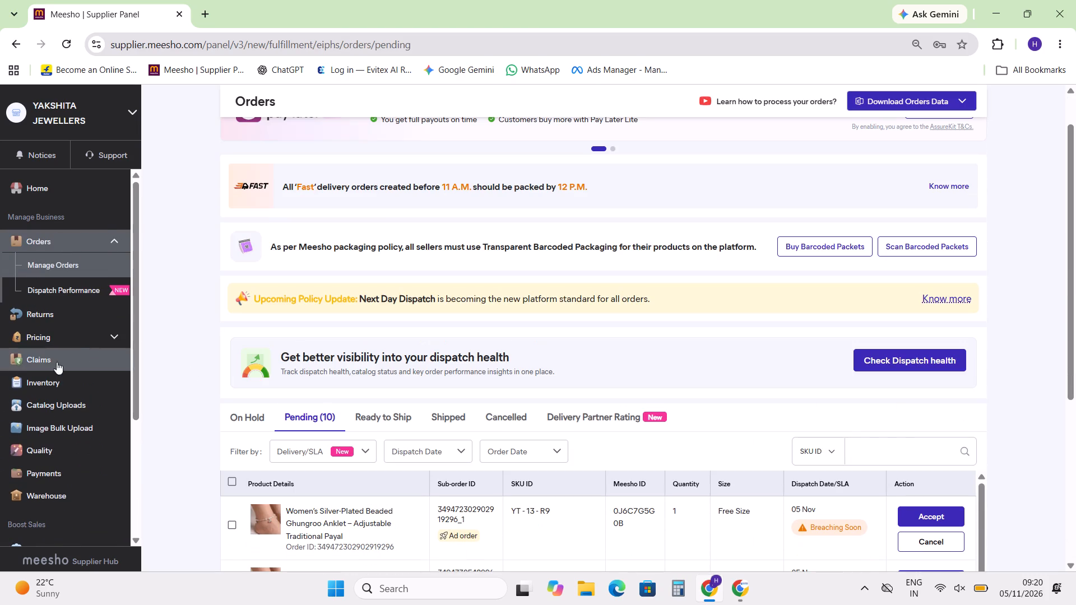
Open the Inventory page of Yakshita Jewellers to view the active catalogs.
click(72, 384)
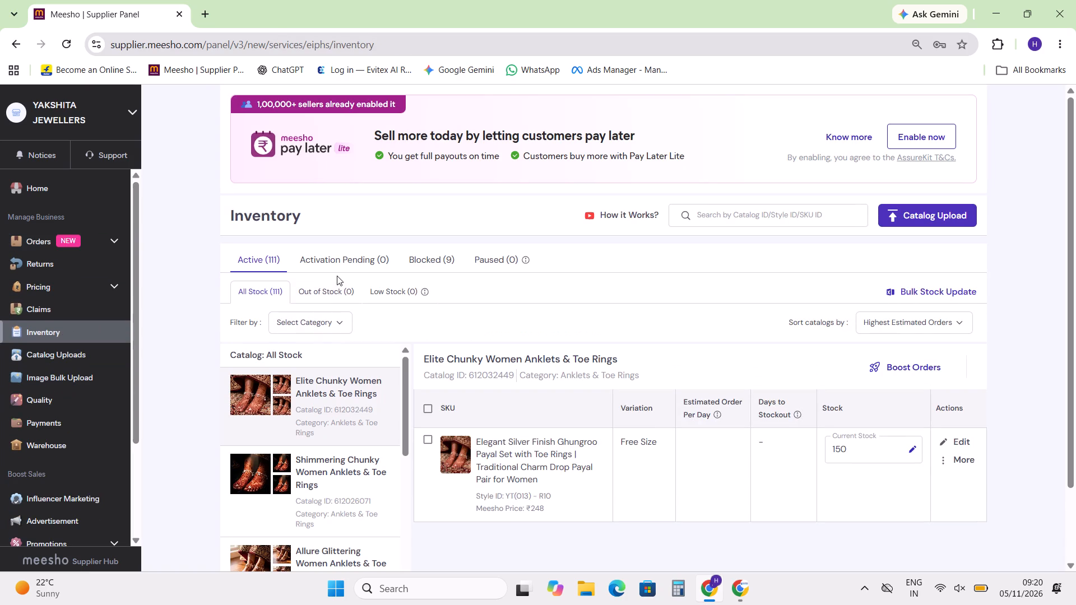
Open Influencer Marketing and review the overview and the catalogs performance section.
scroll(69, 446, down, 3)
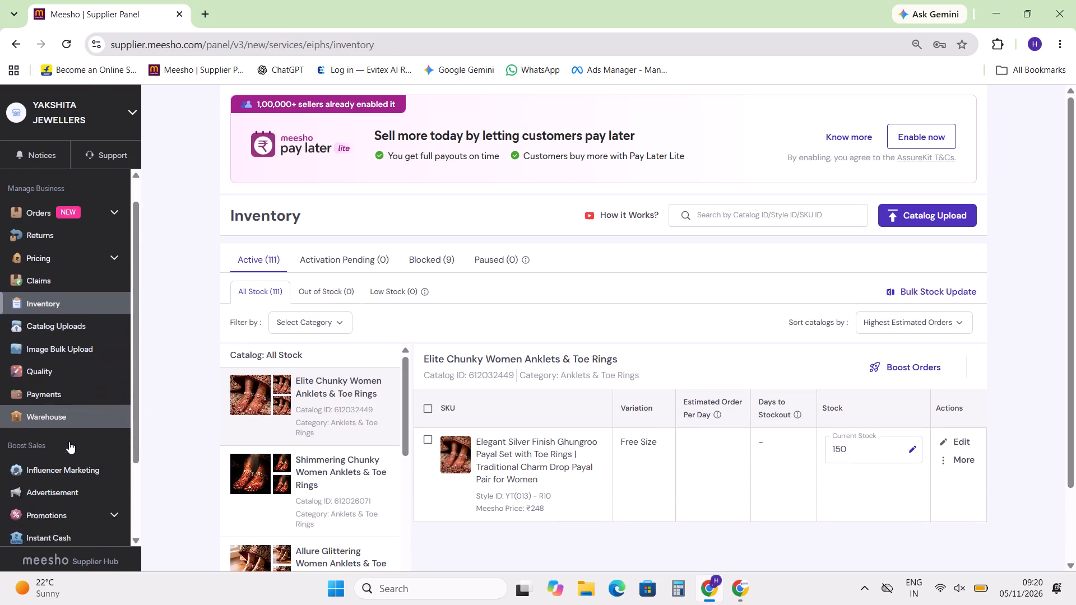
click(80, 390)
click(97, 371)
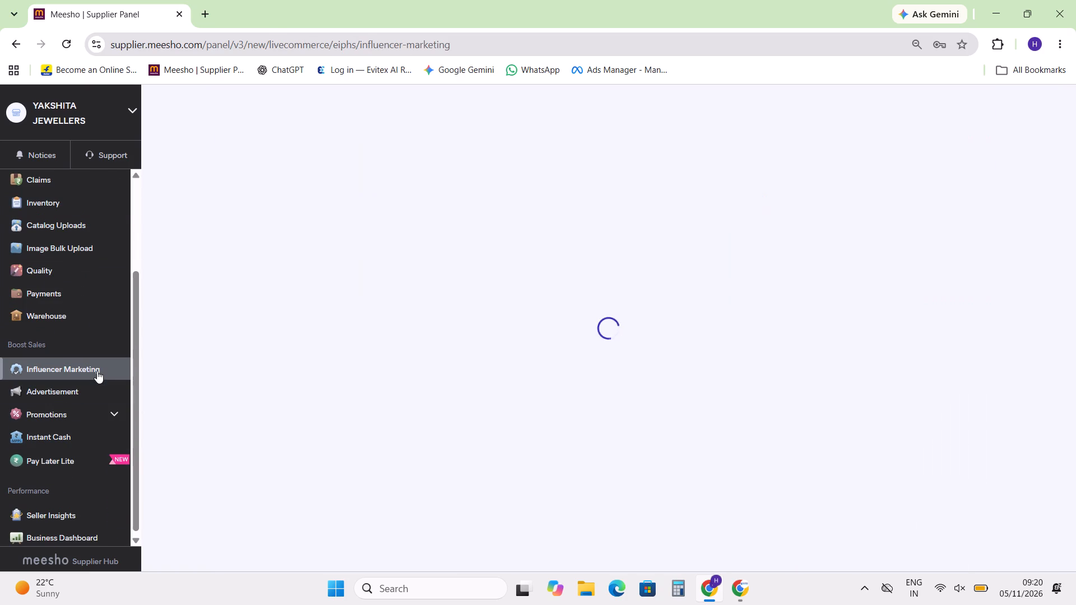
scroll(589, 267, down, 5)
scroll(650, 276, up, 3)
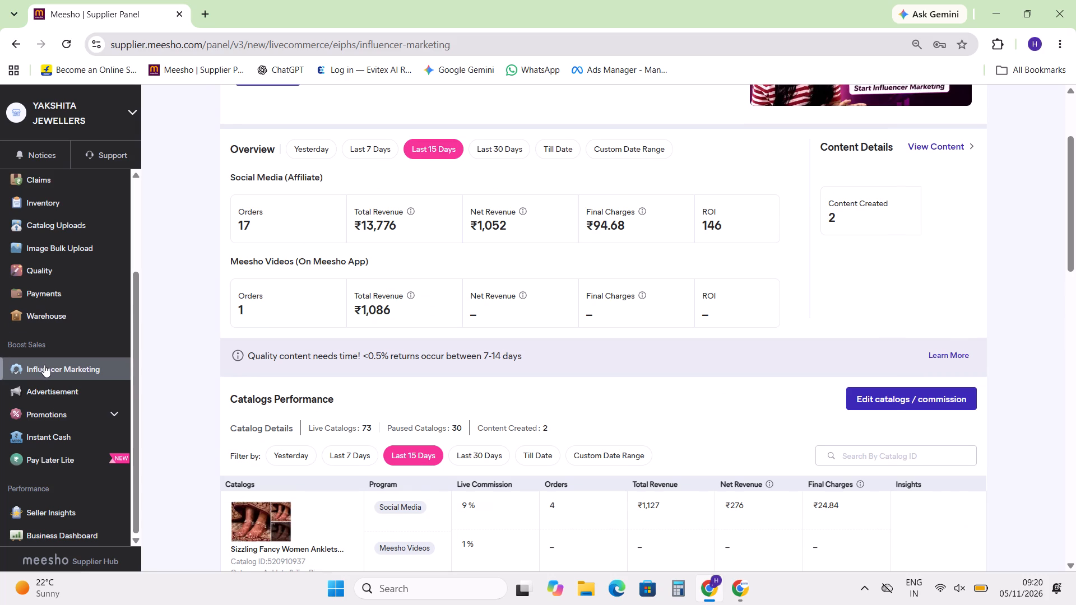
Open the catalog commission editor, look through the live and paused catalogs, and return to the Influencer Marketing overview.
click(874, 401)
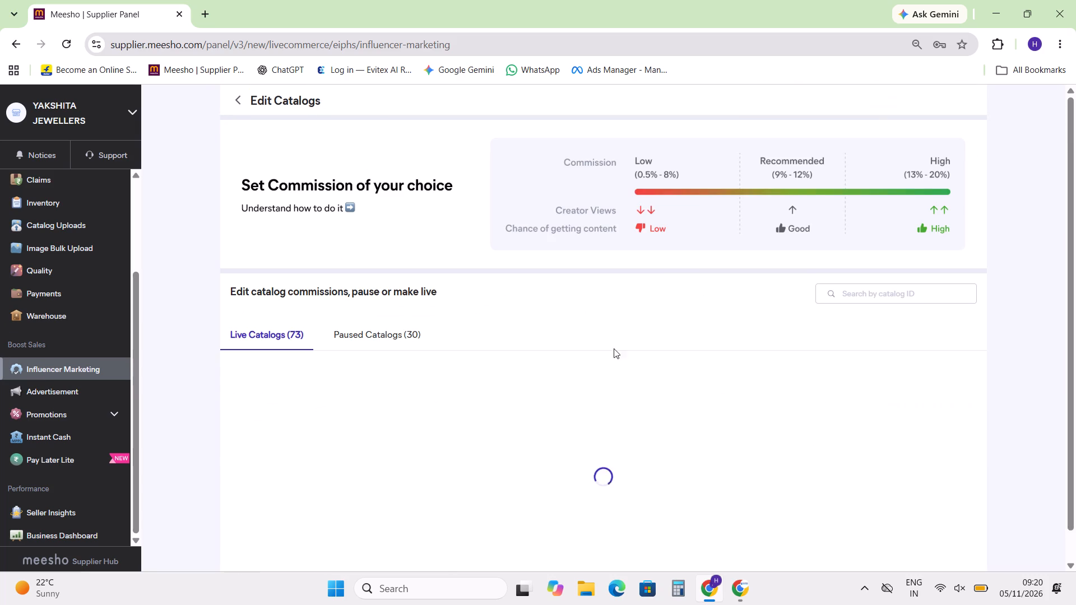
scroll(553, 271, down, 3)
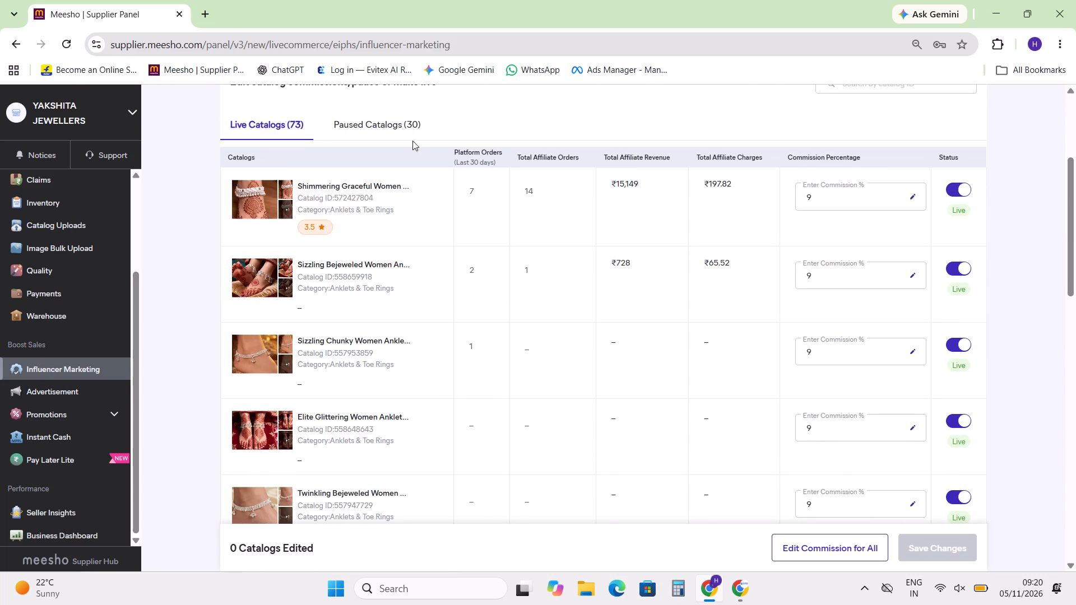
click(403, 124)
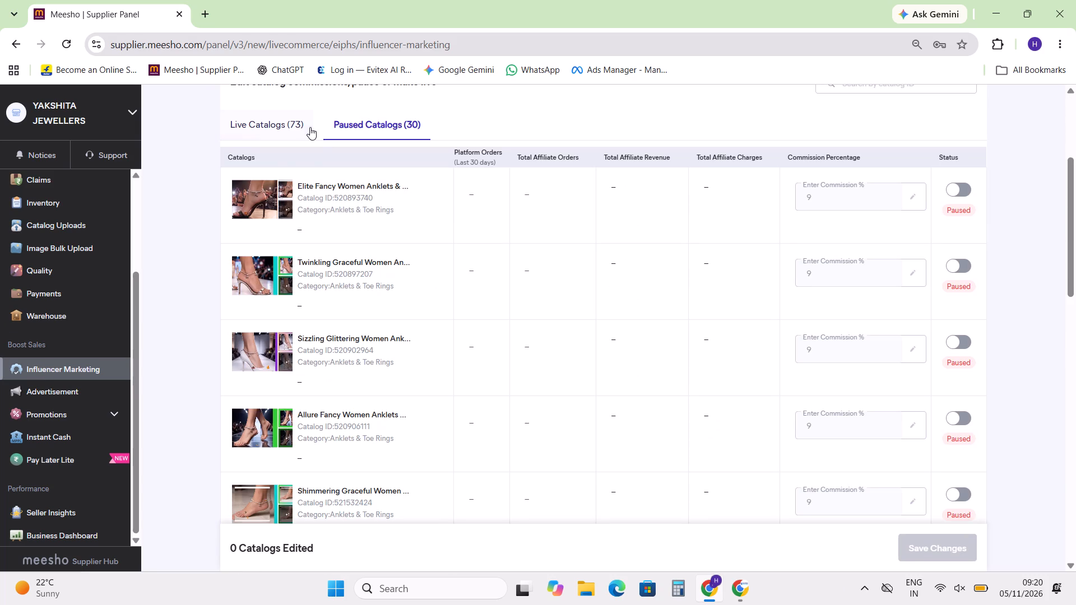
scroll(365, 280, down, 20)
scroll(365, 280, down, 17)
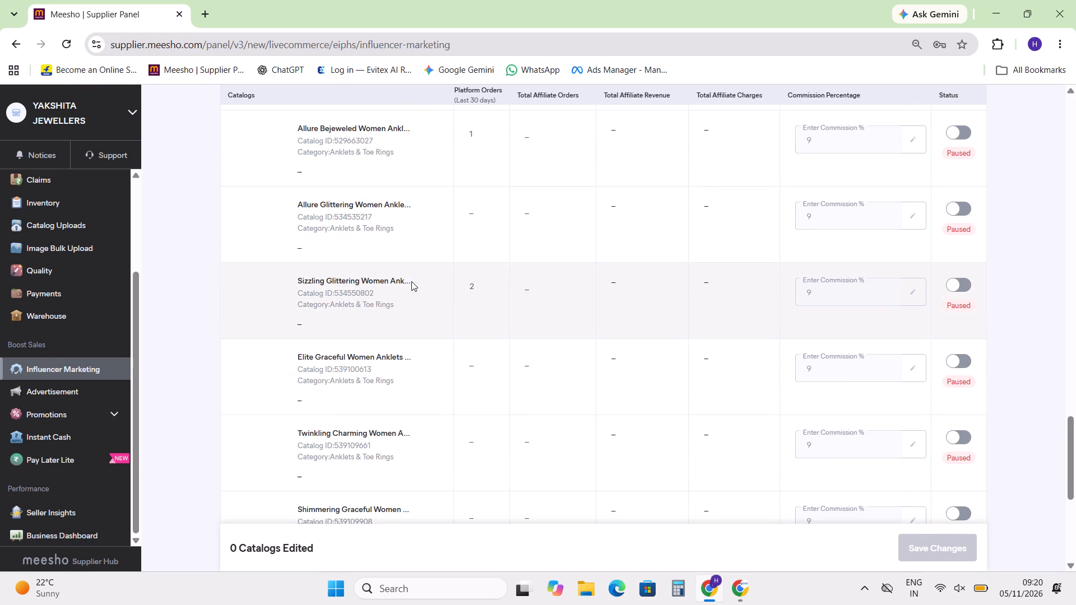
scroll(411, 281, down, 20)
scroll(411, 281, down, 10)
scroll(440, 282, up, 3)
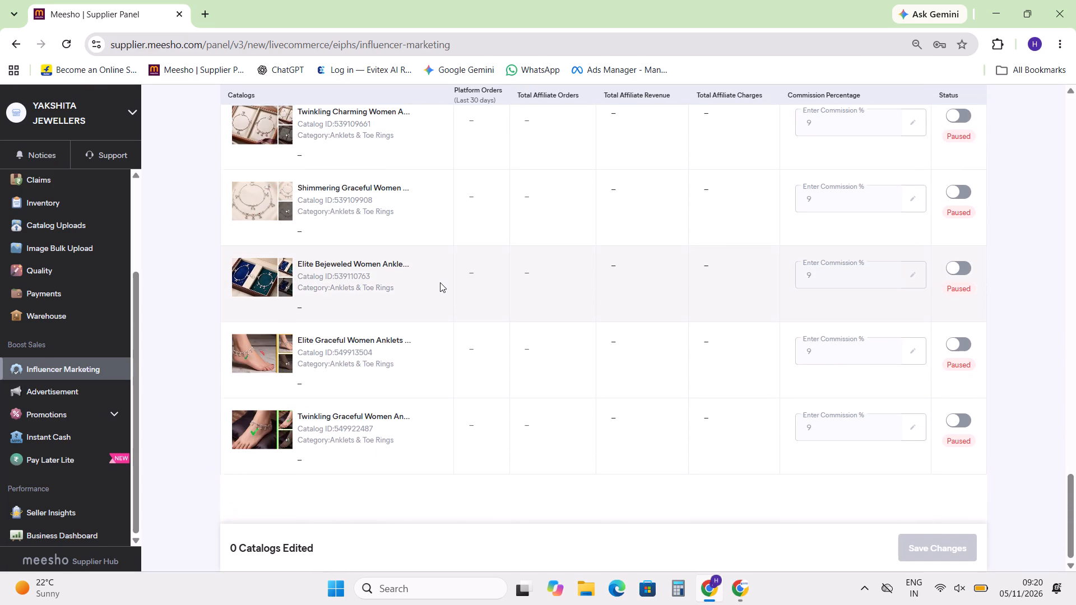
scroll(440, 282, up, 20)
scroll(440, 282, up, 20)
scroll(440, 282, up, 2)
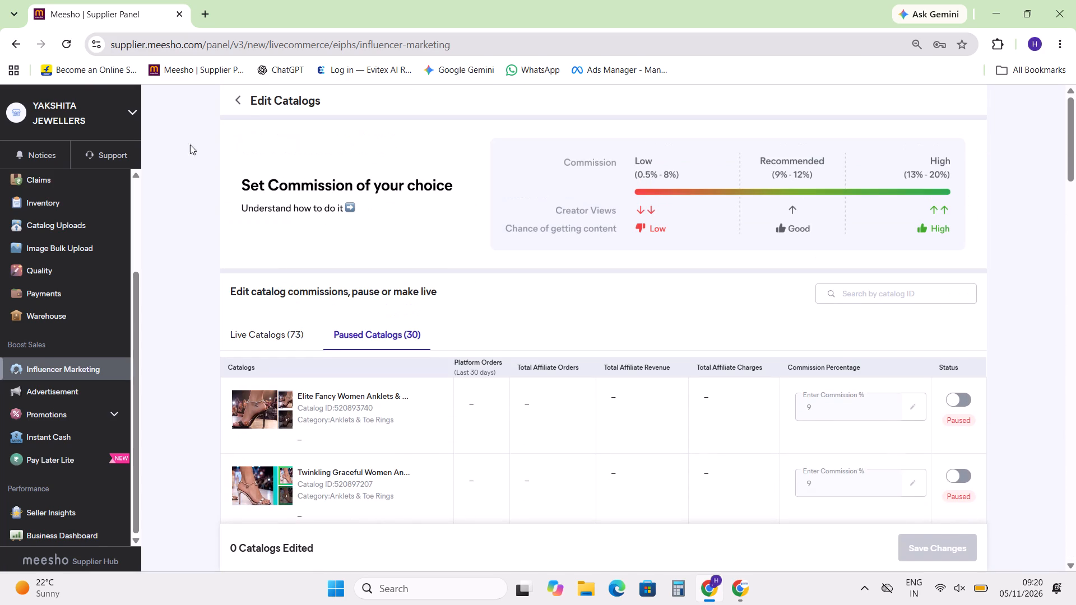
click(244, 95)
Reopen the Orders page and look through the pending orders again.
scroll(92, 346, up, 1)
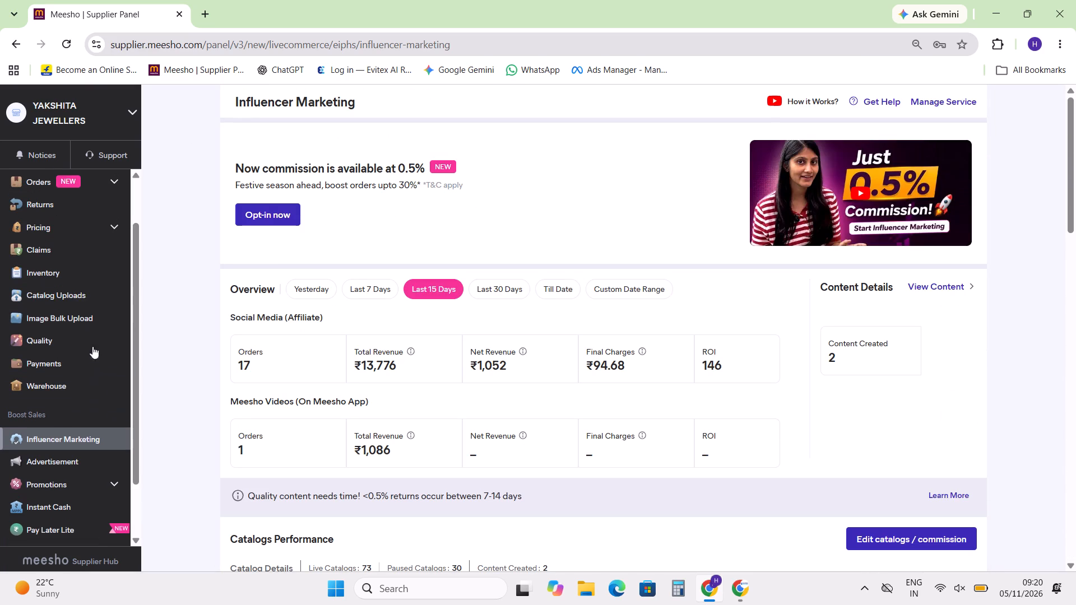
scroll(82, 282, up, 2)
click(77, 271)
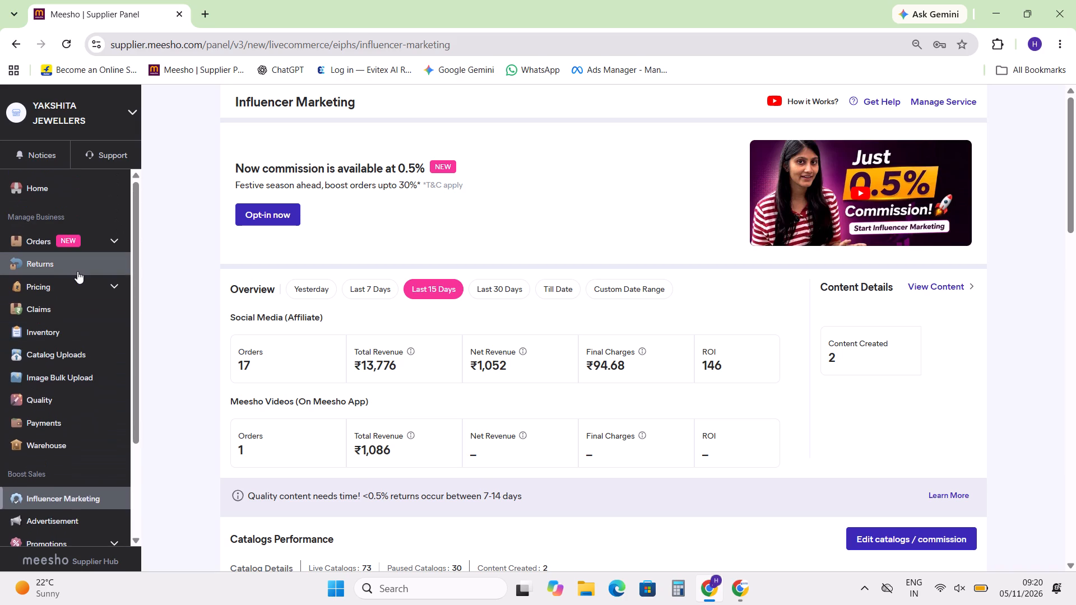
click(74, 238)
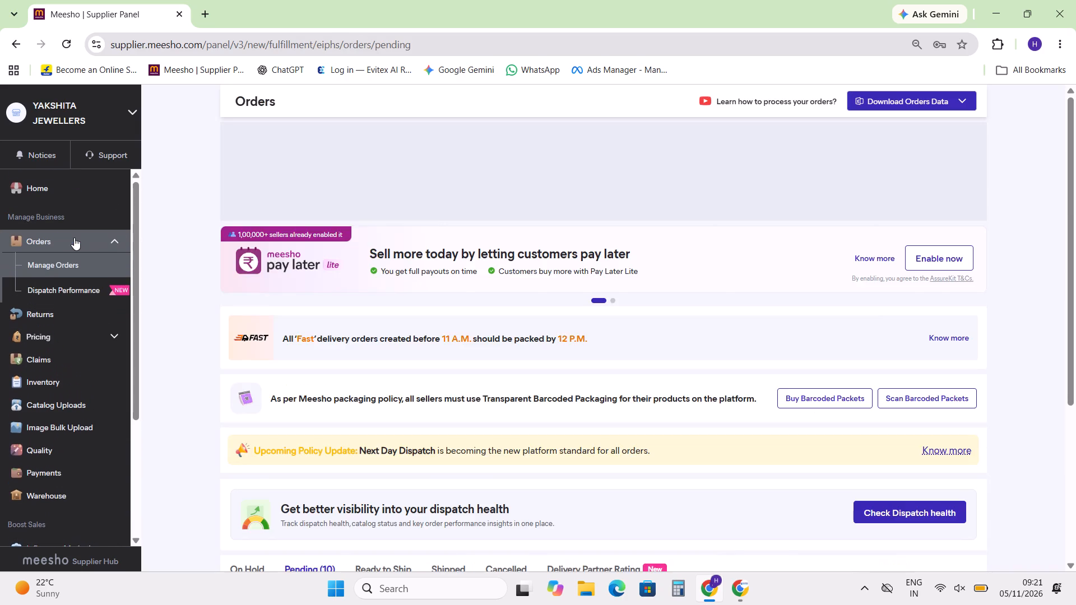
scroll(271, 271, down, 4)
scroll(375, 341, down, 20)
scroll(375, 341, down, 2)
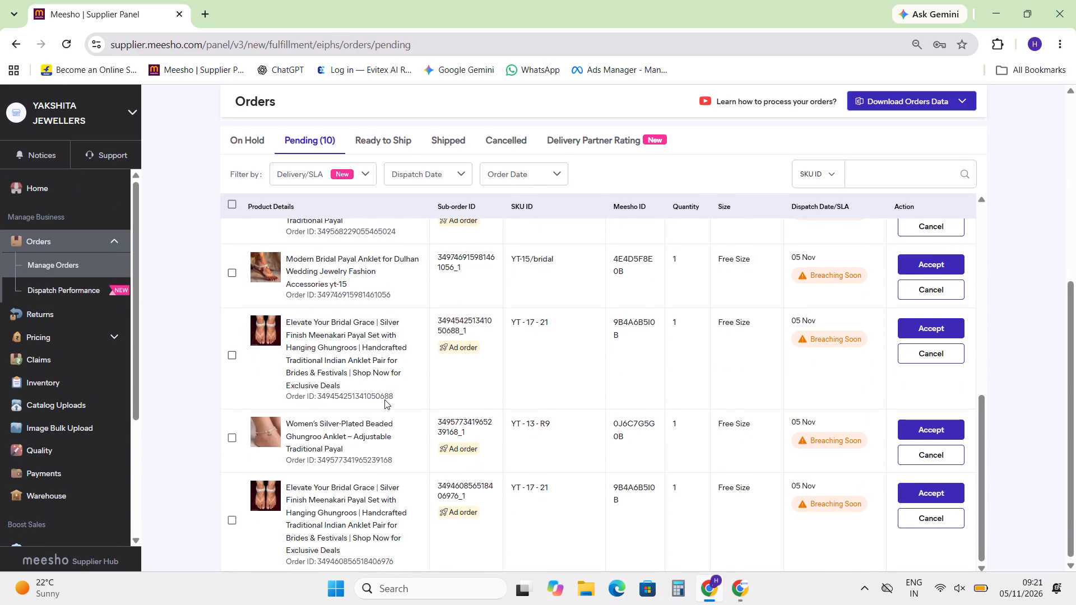
scroll(384, 399, down, 13)
Open the details of the live 10/26/2026 ad campaign from the Advertisement page and view its overview for Yesterday and for Today.
scroll(122, 441, down, 12)
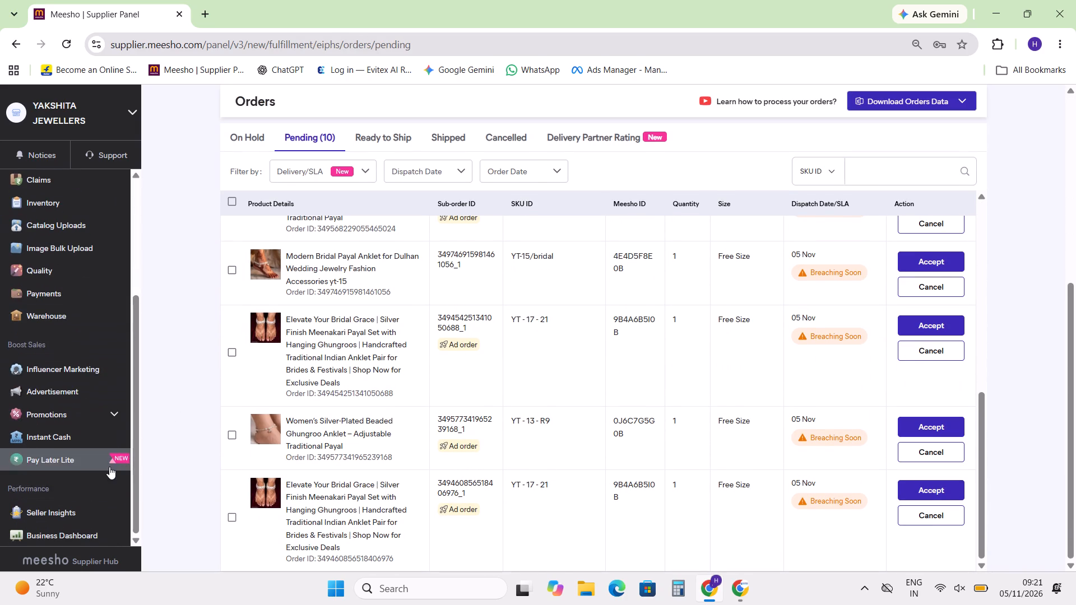
click(70, 387)
scroll(721, 266, down, 6)
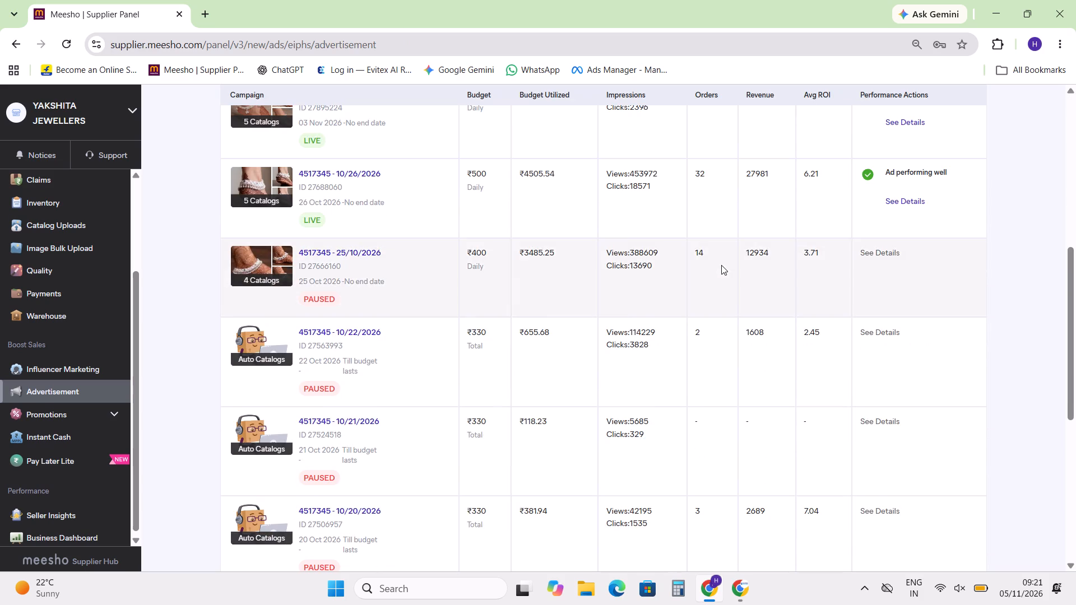
scroll(736, 289, up, 2)
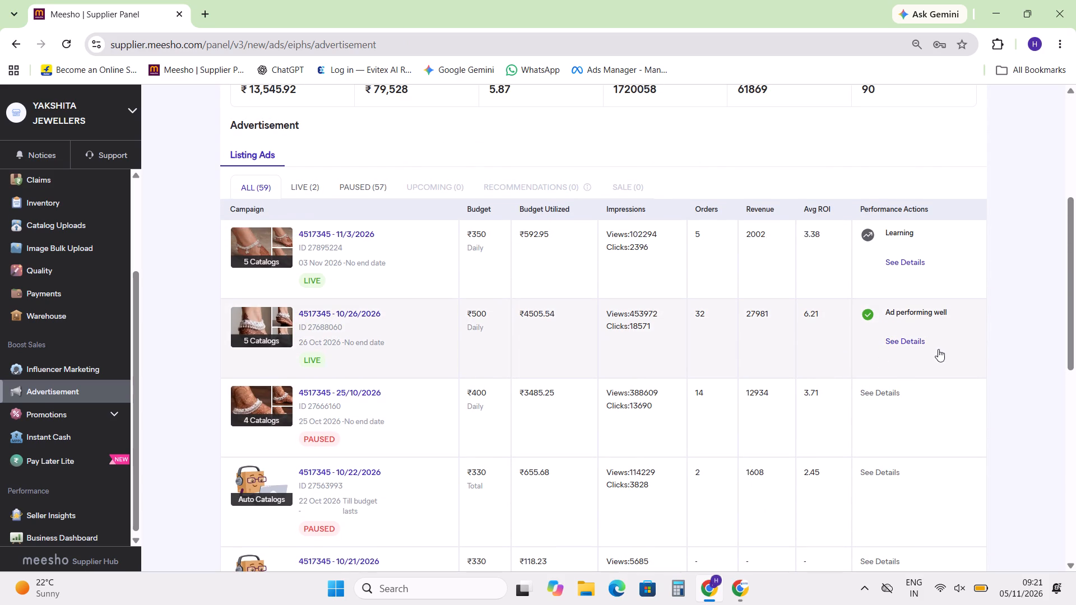
click(916, 338)
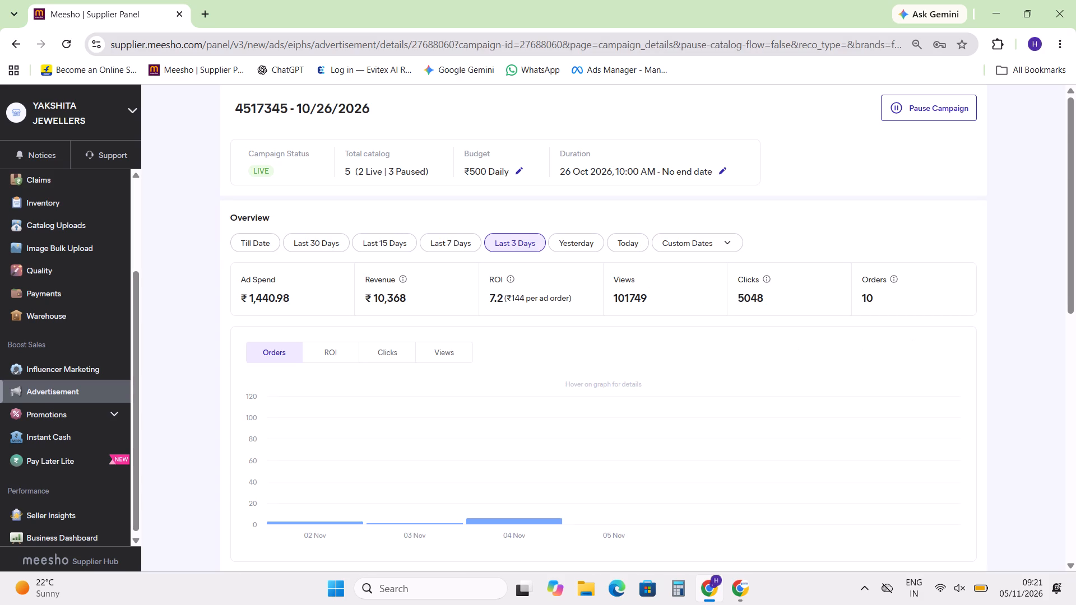
click(574, 247)
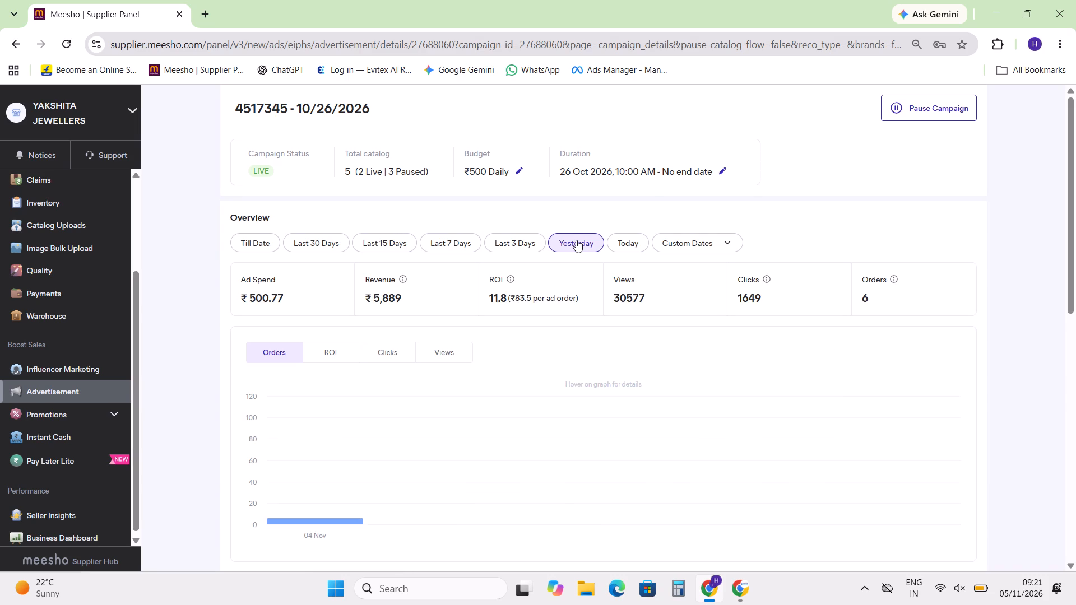
click(625, 240)
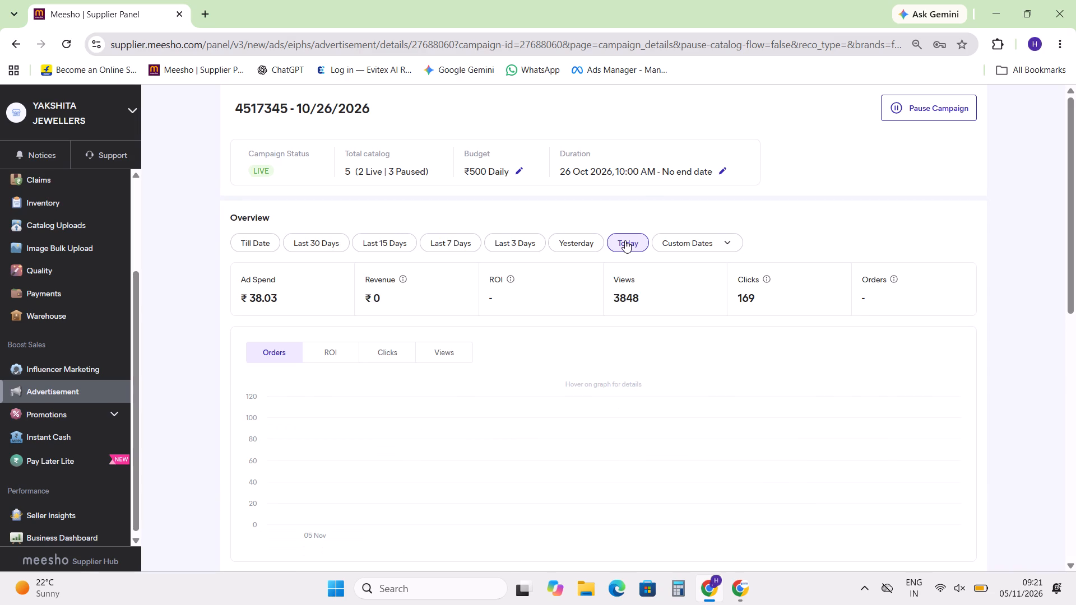
Go back to the ads list, reopen the 10/26/2026 campaign's details, and review its Last 7 Days overview, order graph and catalog performance.
click(43, 390)
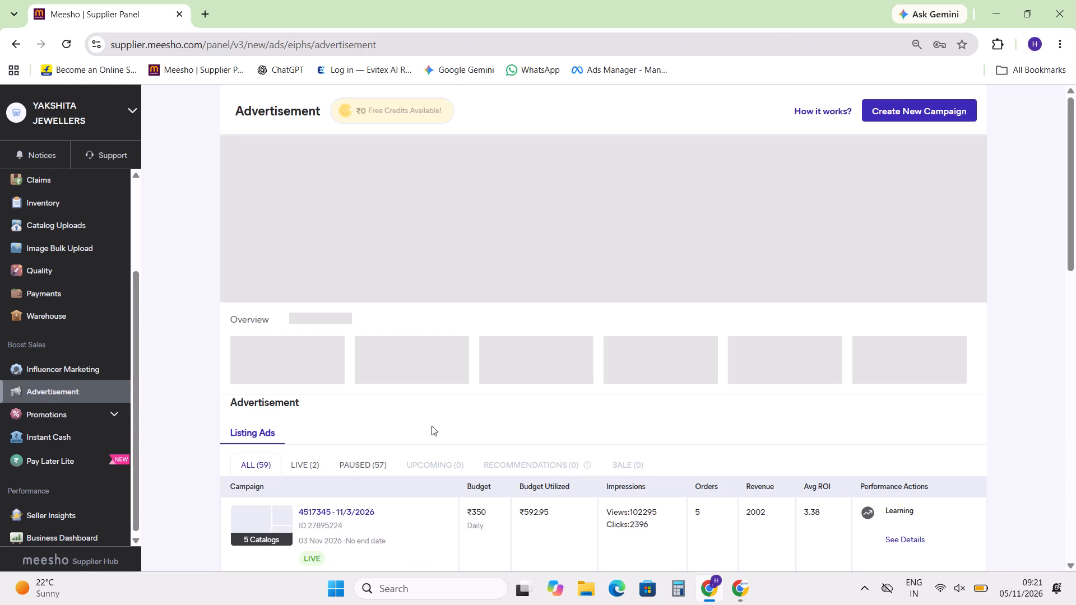
scroll(861, 313, down, 2)
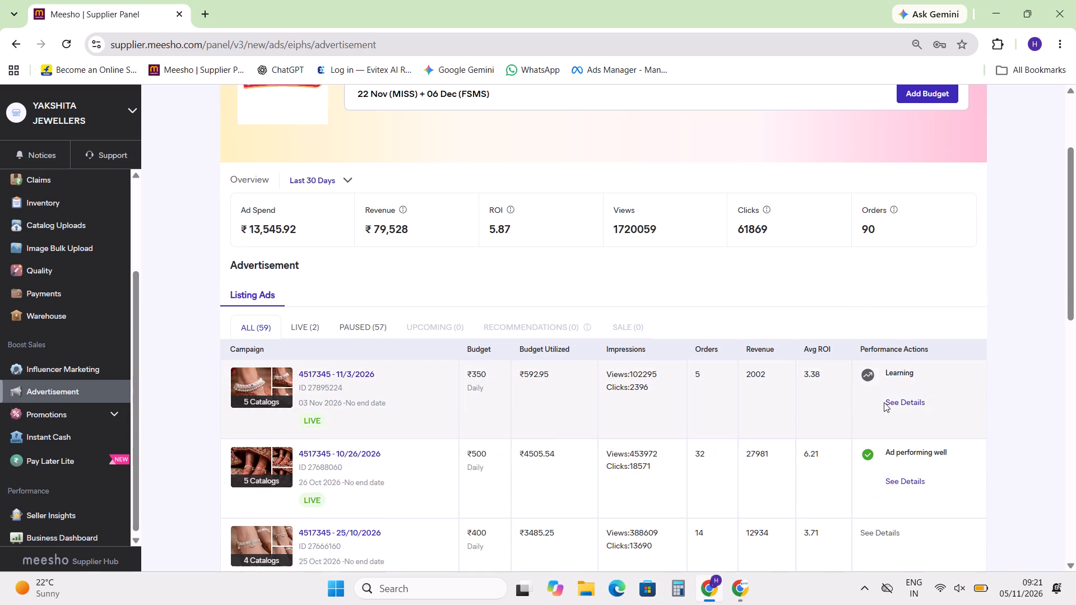
click(926, 398)
click(916, 478)
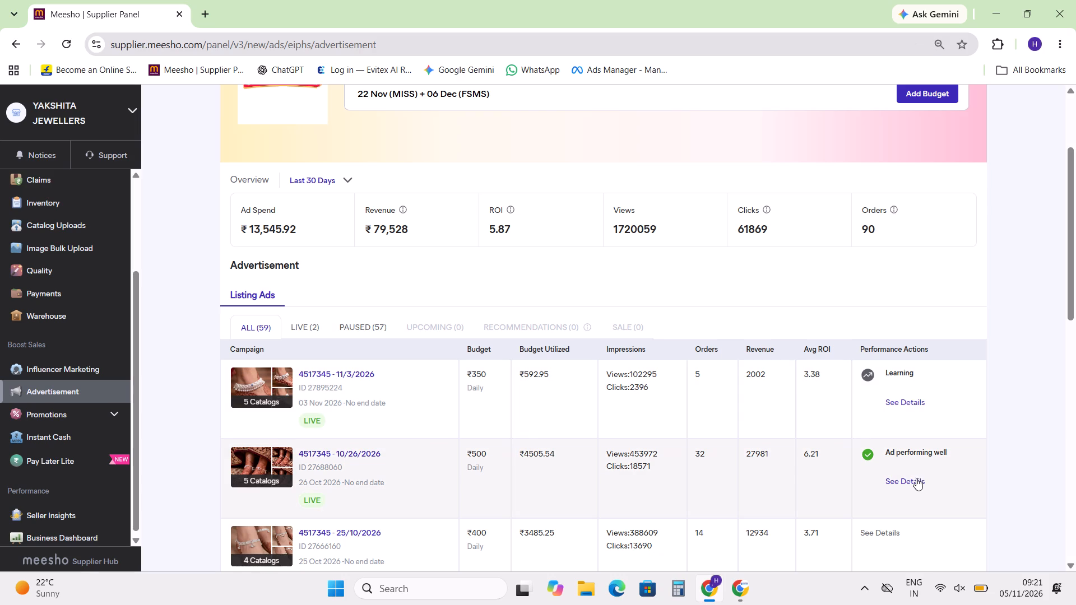
scroll(646, 259, down, 7)
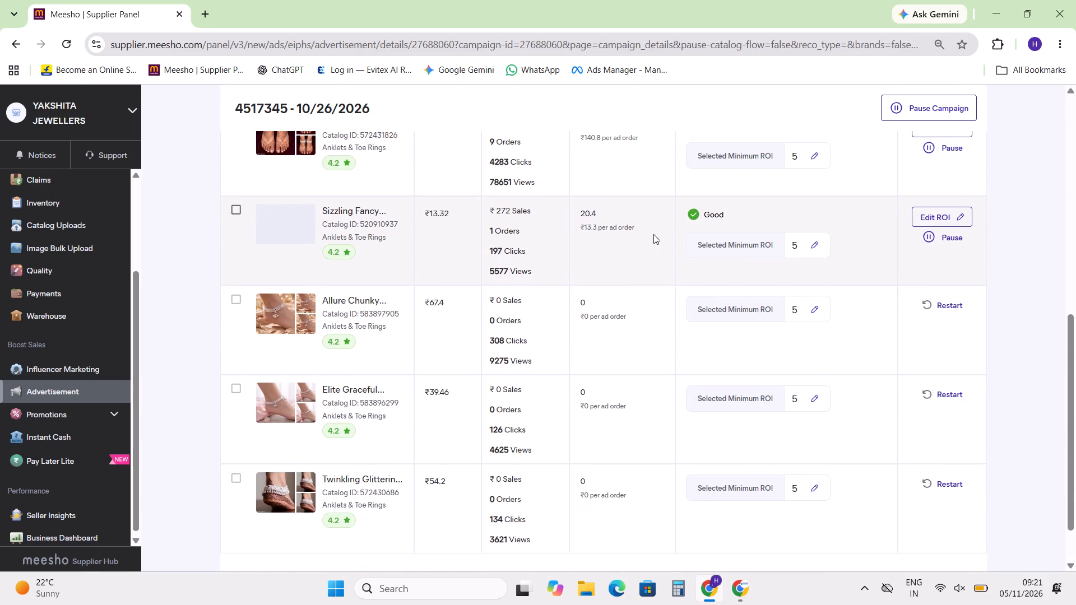
scroll(653, 234, up, 6)
click(455, 175)
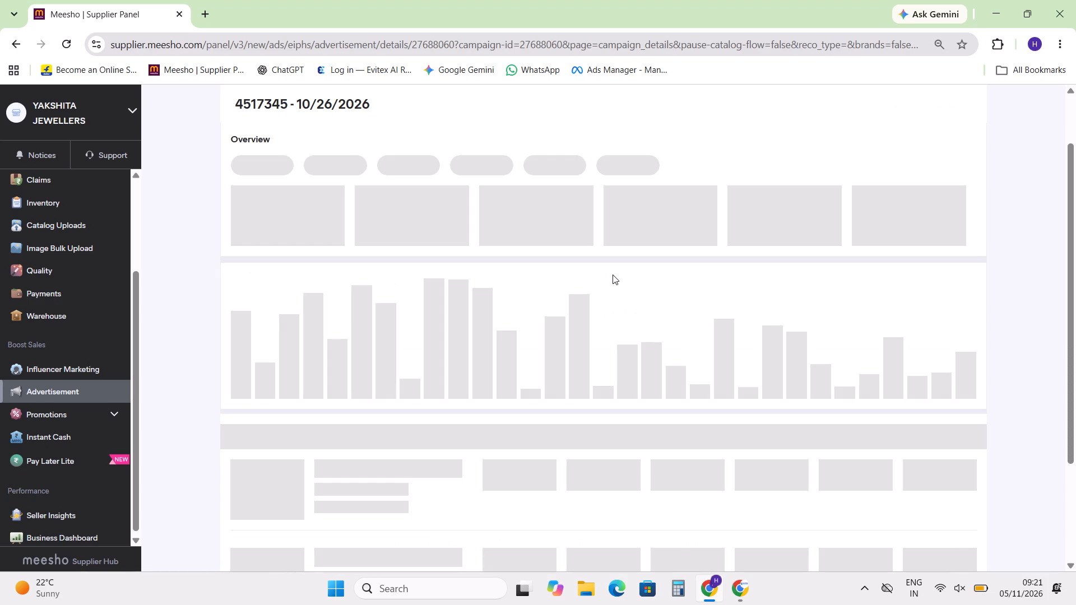
scroll(637, 297, down, 14)
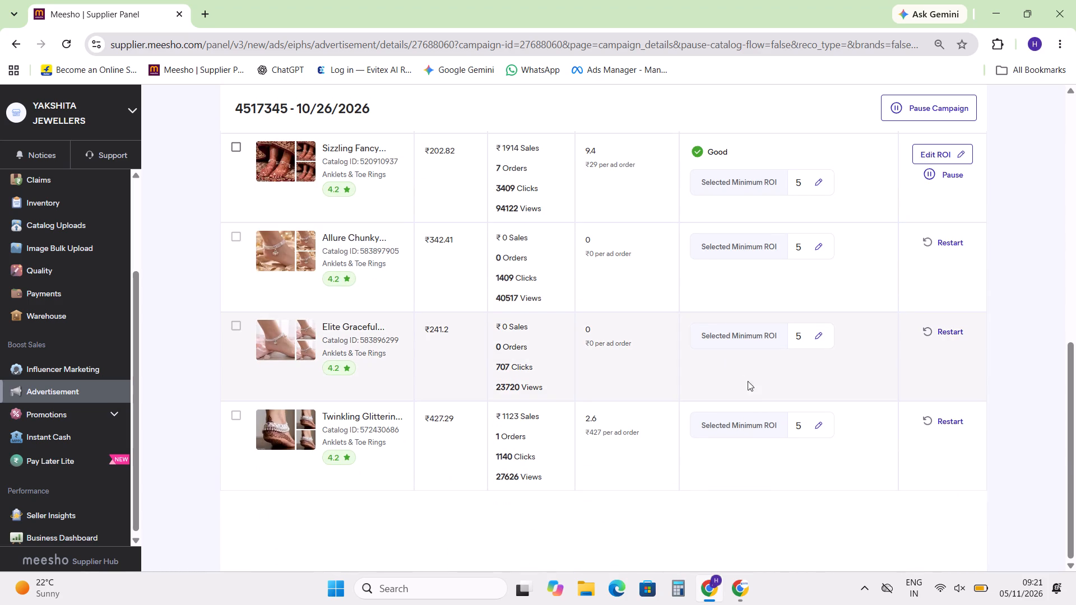
scroll(773, 406, up, 3)
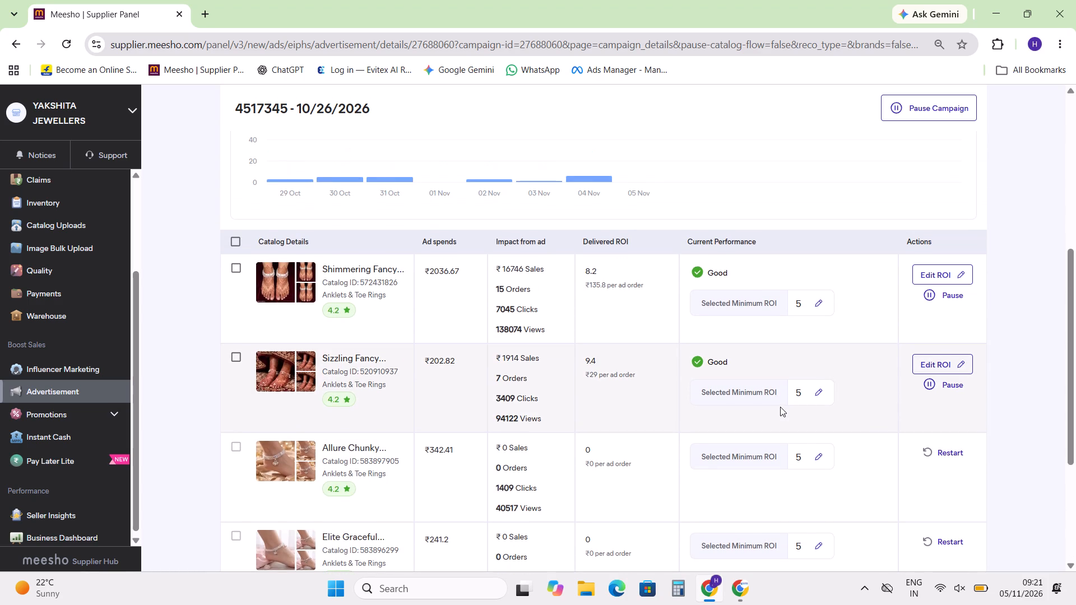
scroll(780, 407, up, 3)
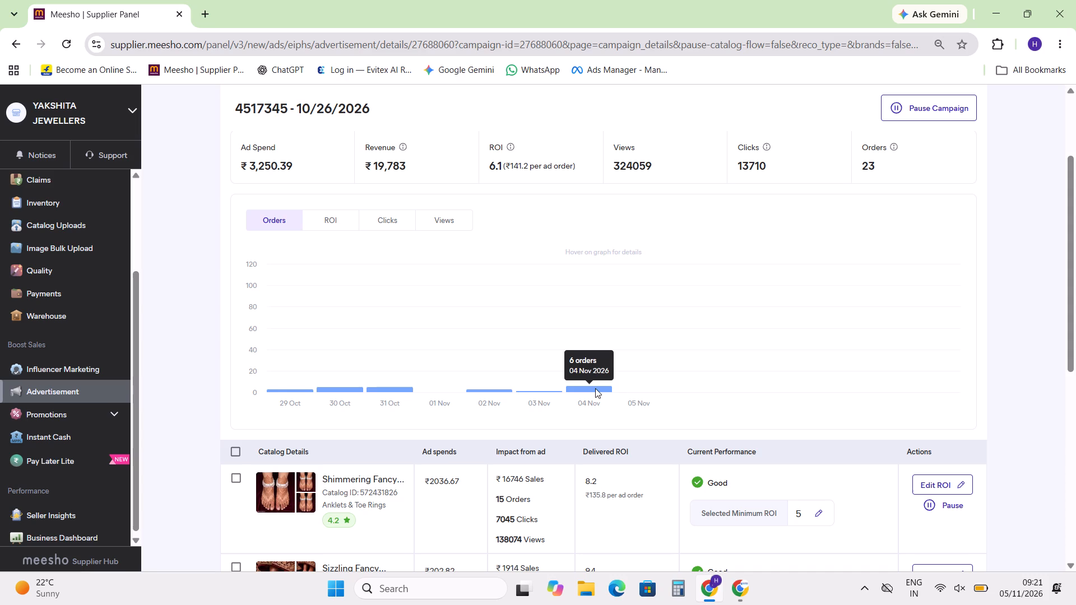
Review the 10/26/2026 campaign's overview and catalog-level ad performance for Yesterday.
scroll(595, 388, up, 2)
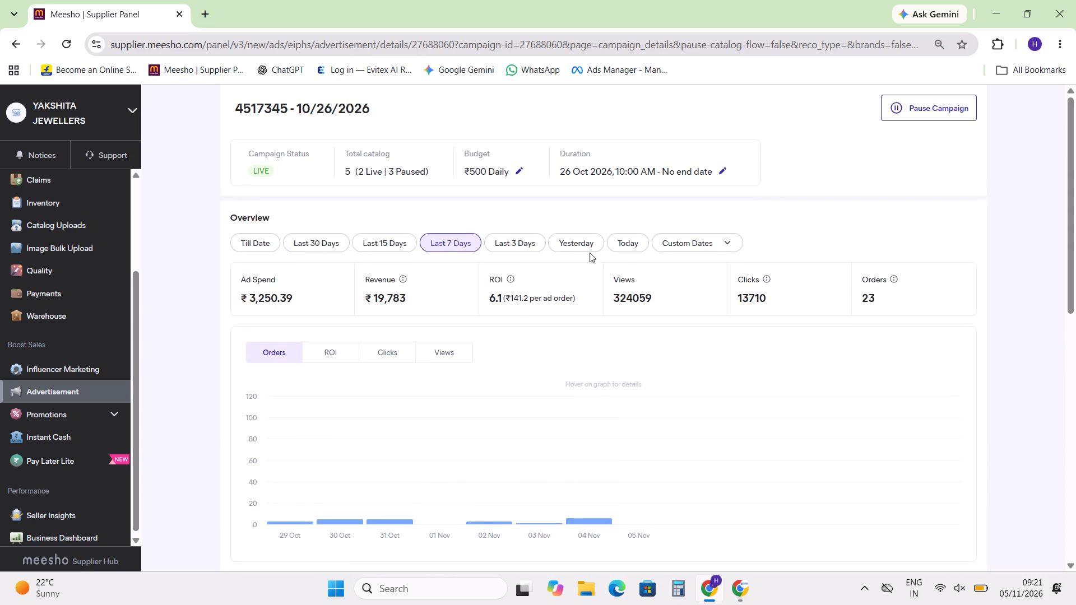
click(579, 242)
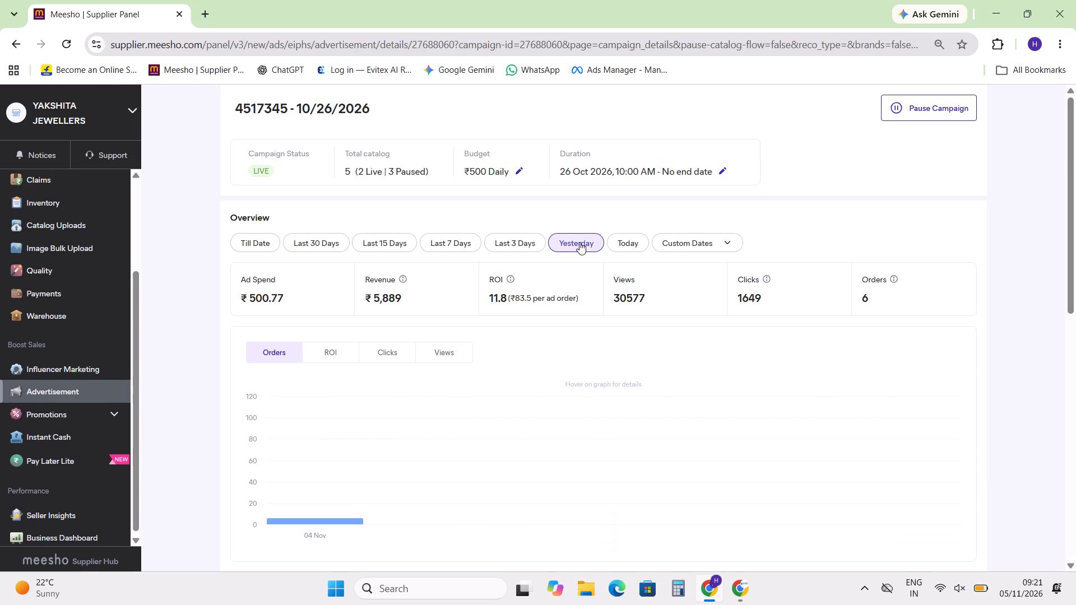
scroll(579, 242, down, 4)
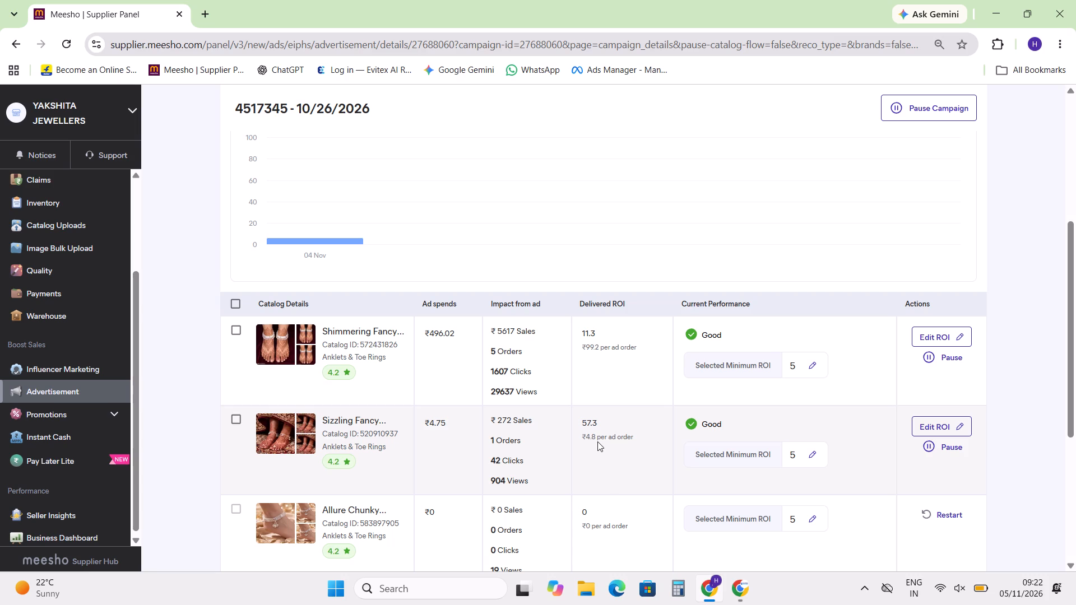
scroll(597, 441, up, 3)
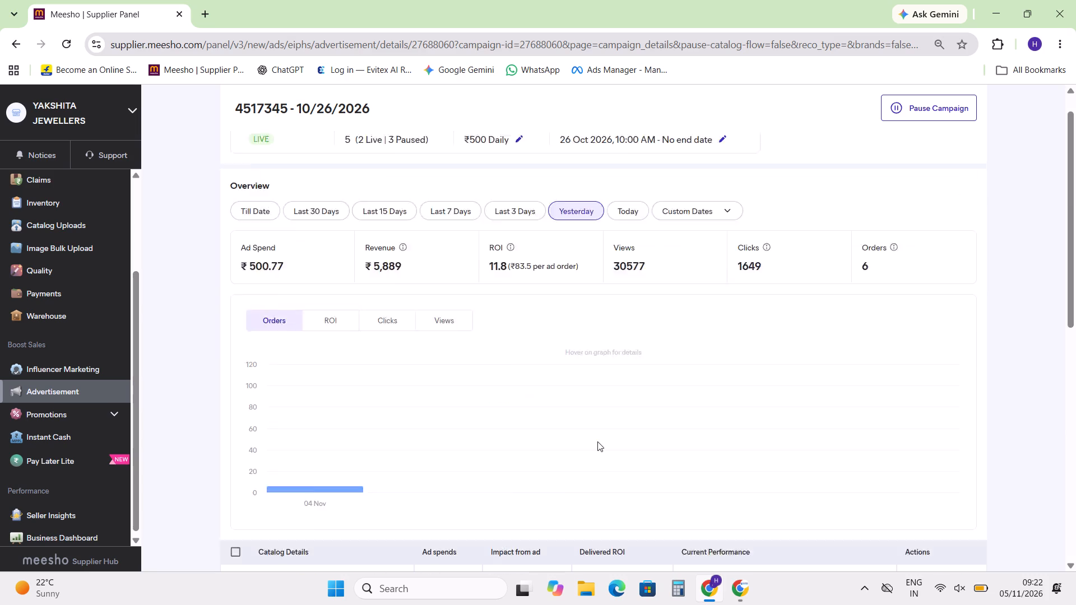
scroll(597, 441, up, 15)
scroll(597, 441, down, 5)
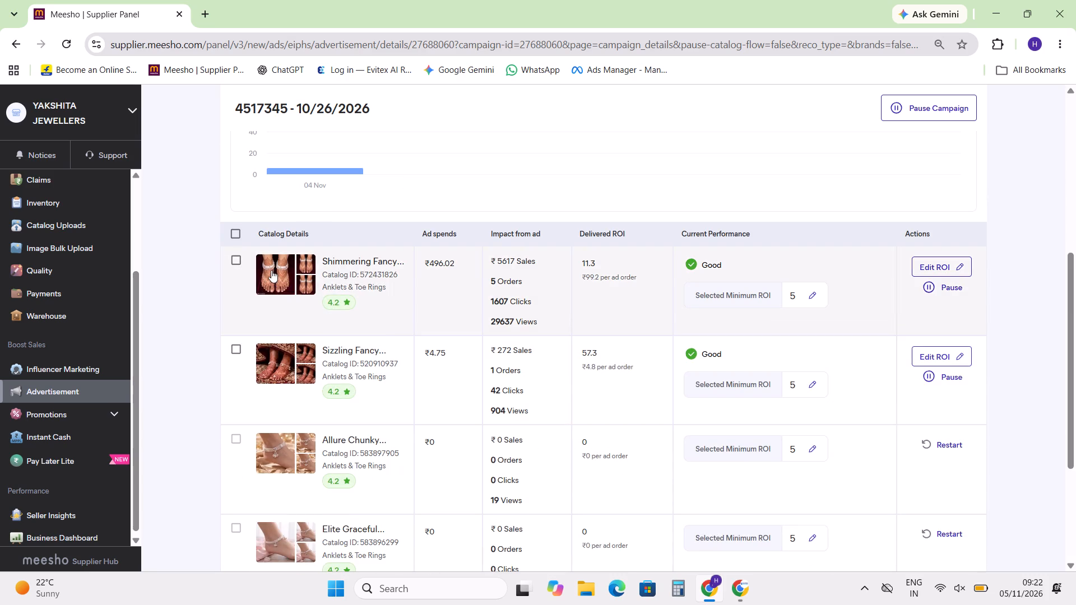
Return to the ads list, open the live 11/3/2026 campaign's details, and review its order graph and catalog performance.
click(78, 383)
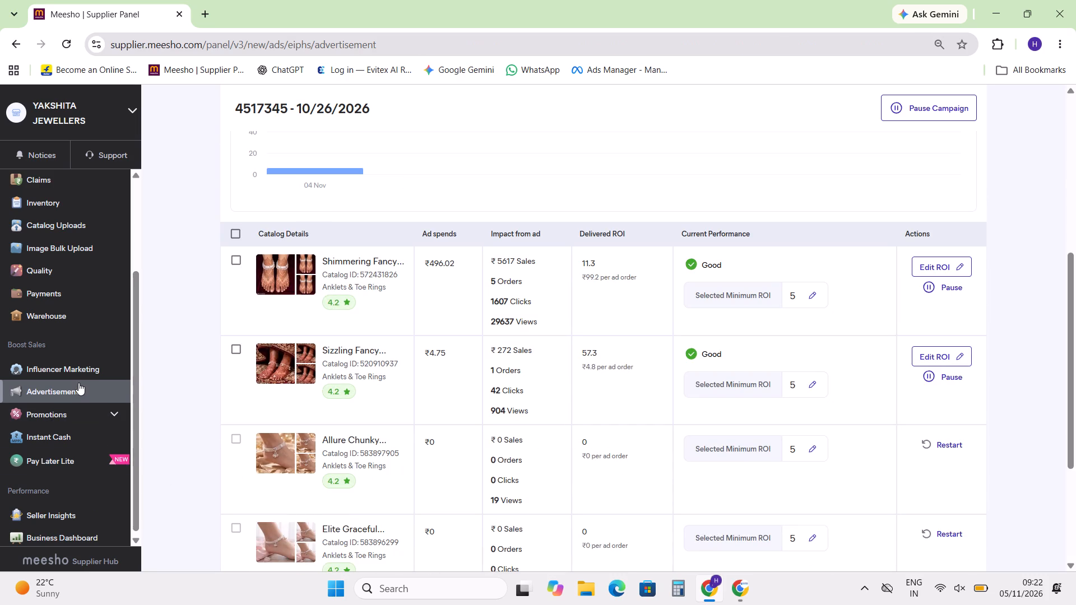
scroll(619, 307, down, 5)
scroll(628, 308, up, 1)
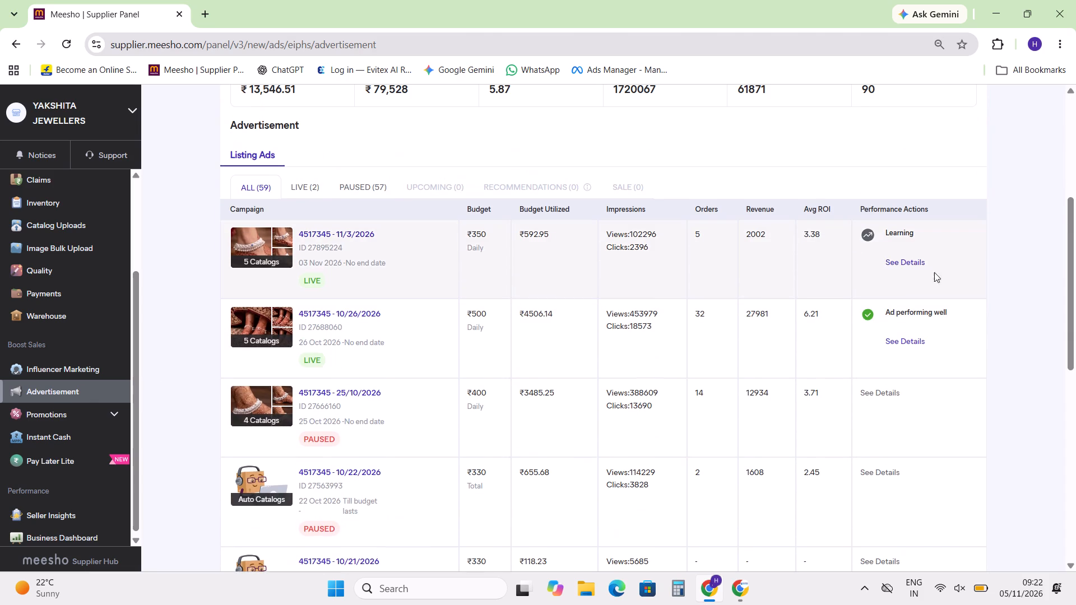
click(918, 260)
scroll(613, 324, down, 4)
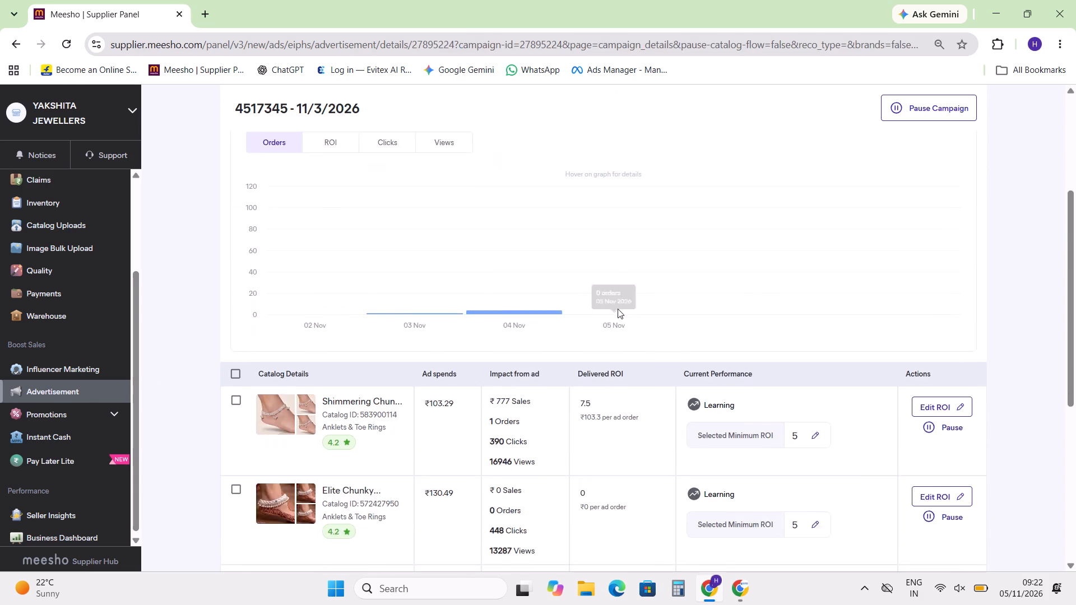
scroll(618, 309, down, 1)
scroll(613, 304, up, 2)
scroll(531, 304, down, 2)
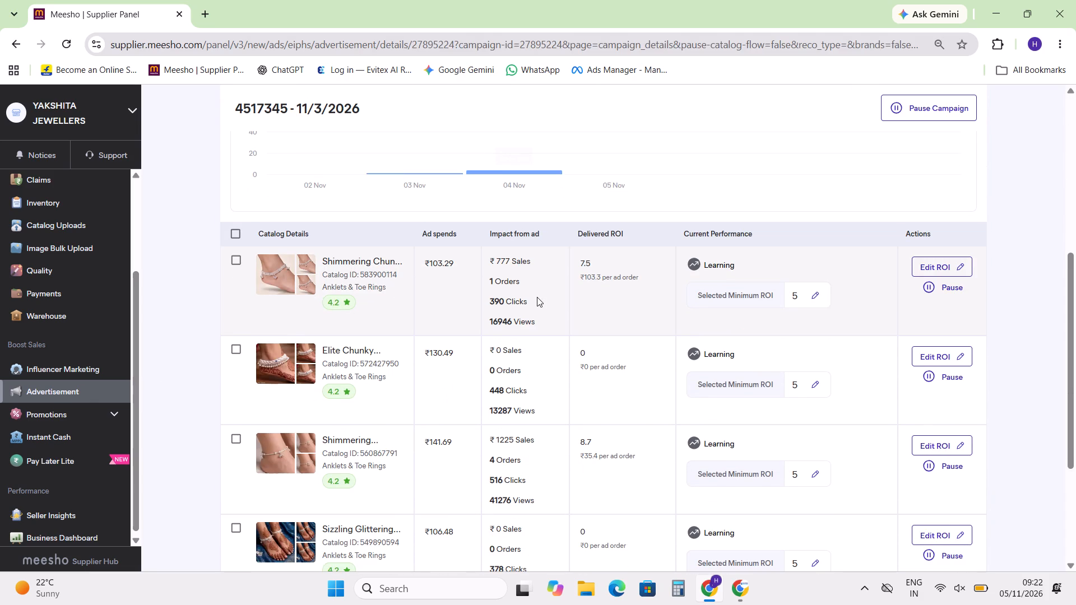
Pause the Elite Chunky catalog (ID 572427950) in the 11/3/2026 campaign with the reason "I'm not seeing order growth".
click(950, 374)
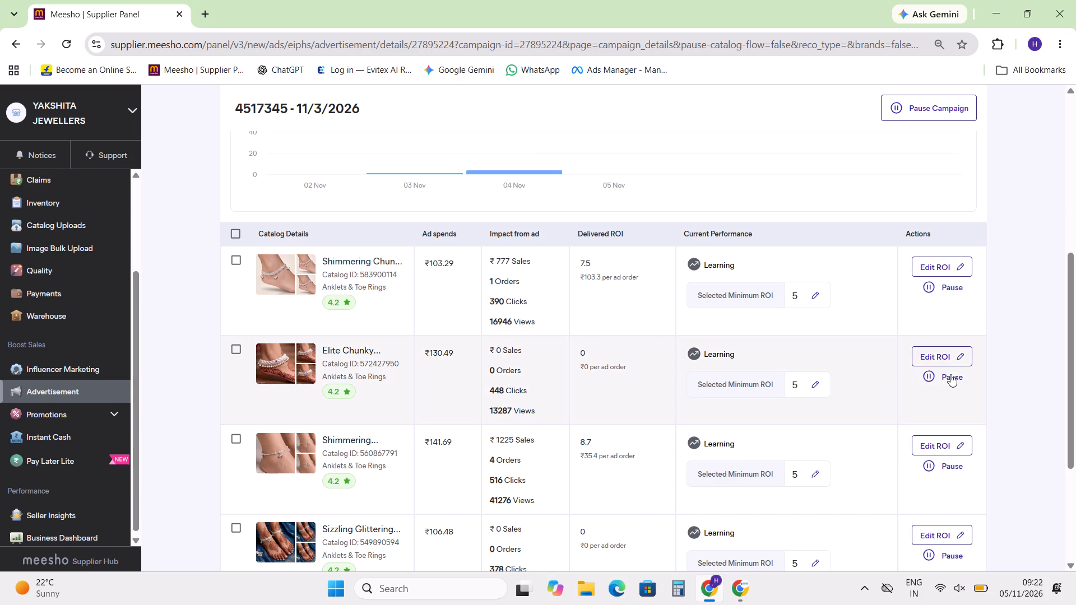
click(531, 339)
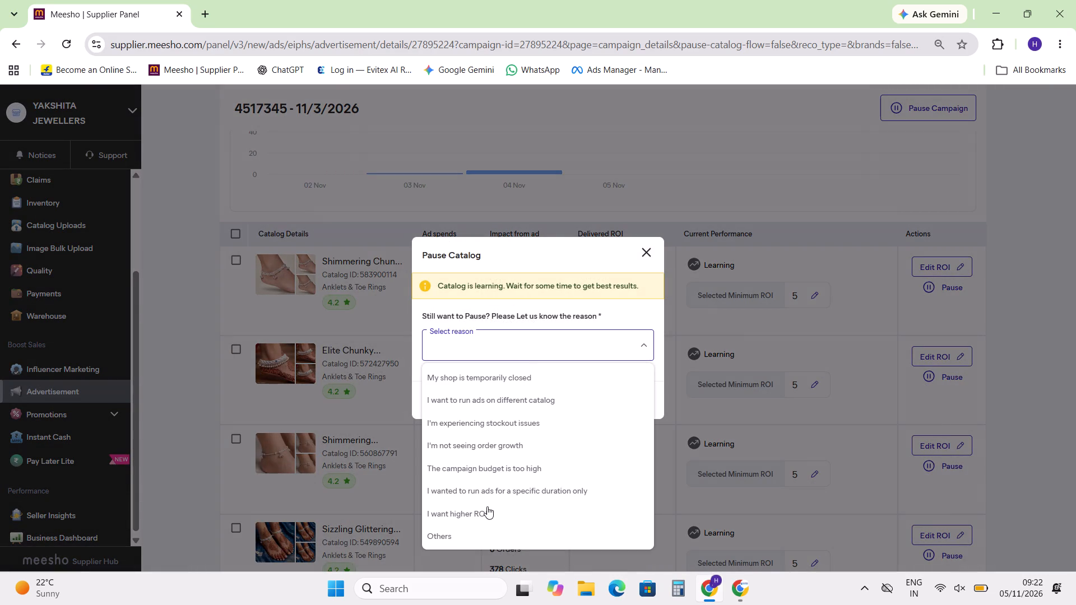
click(493, 441)
click(638, 398)
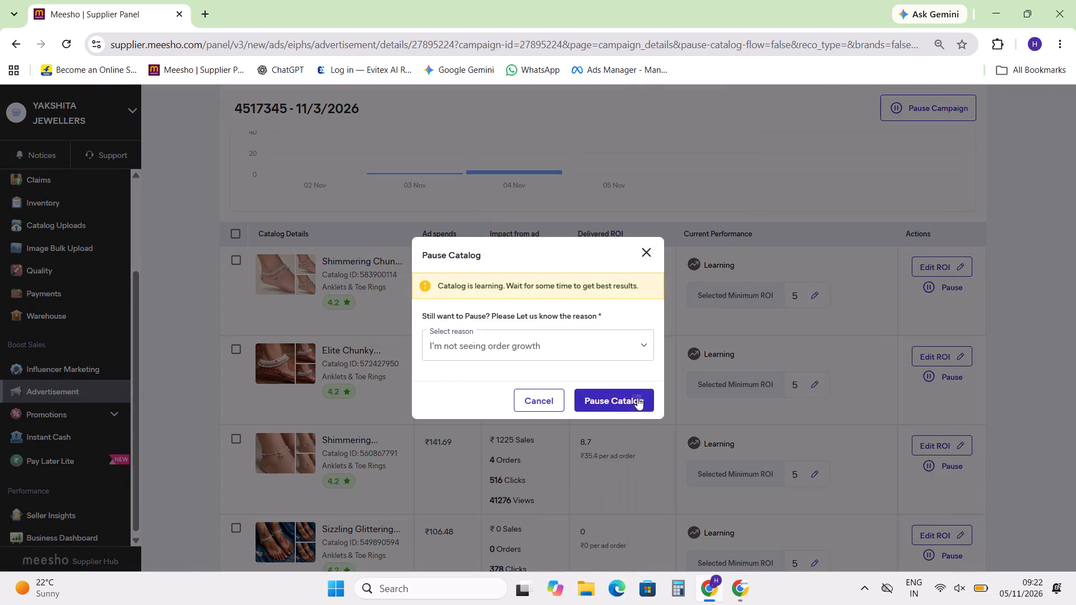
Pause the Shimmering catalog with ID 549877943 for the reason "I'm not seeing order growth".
scroll(664, 353, down, 4)
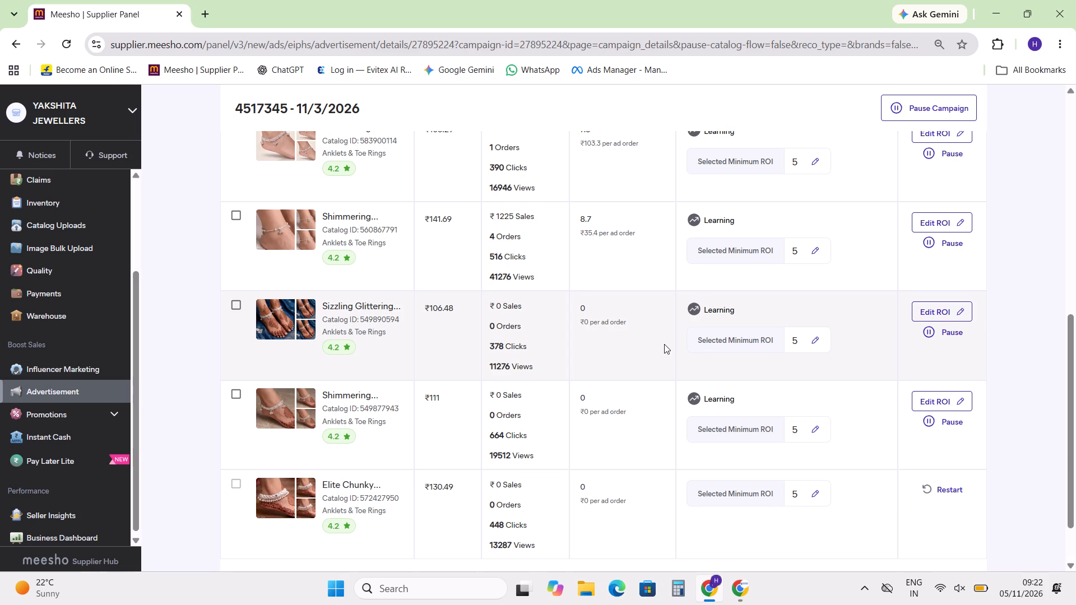
click(952, 423)
click(531, 342)
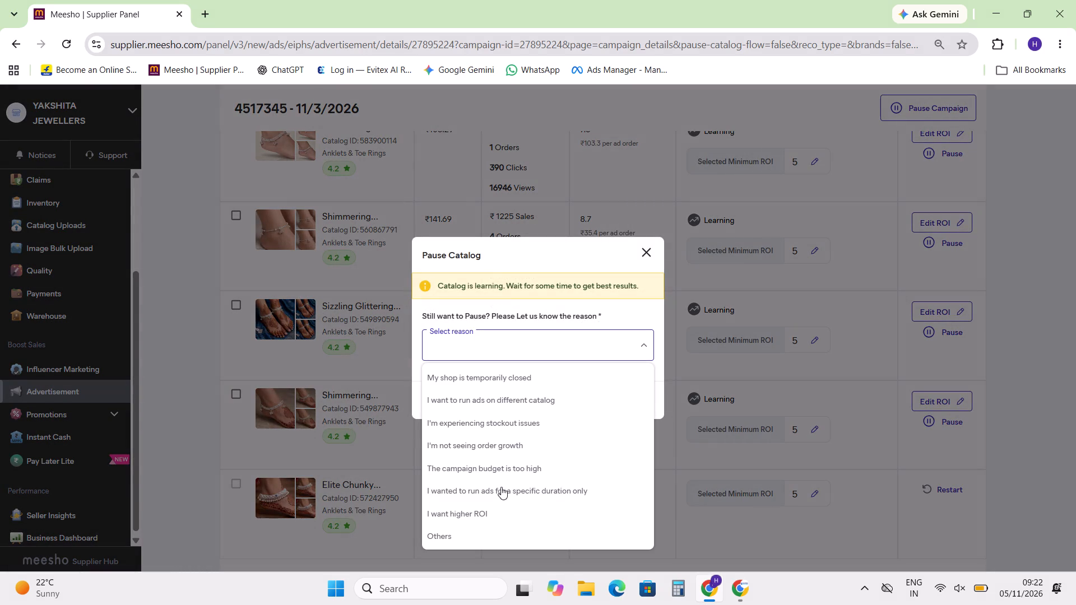
click(494, 439)
click(606, 407)
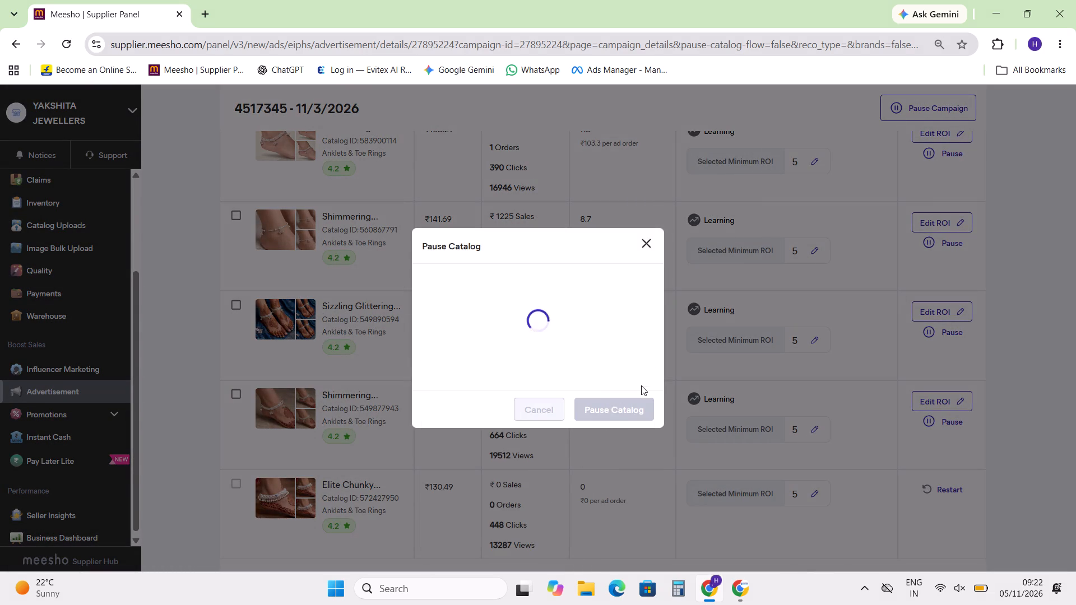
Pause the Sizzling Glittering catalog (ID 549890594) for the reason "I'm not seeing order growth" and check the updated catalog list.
scroll(673, 260, down, 12)
scroll(800, 357, up, 1)
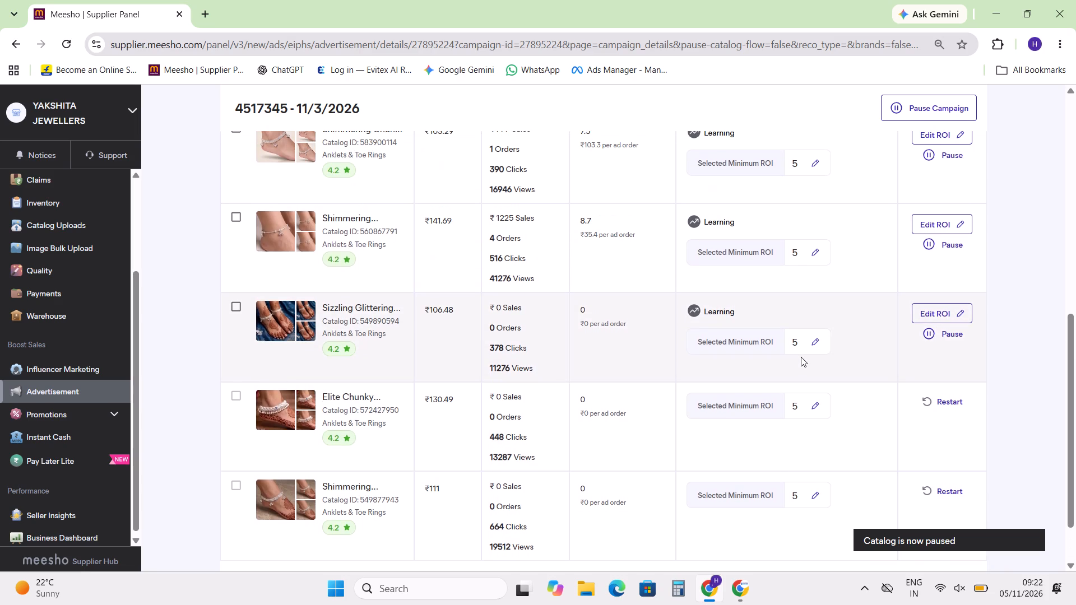
click(949, 332)
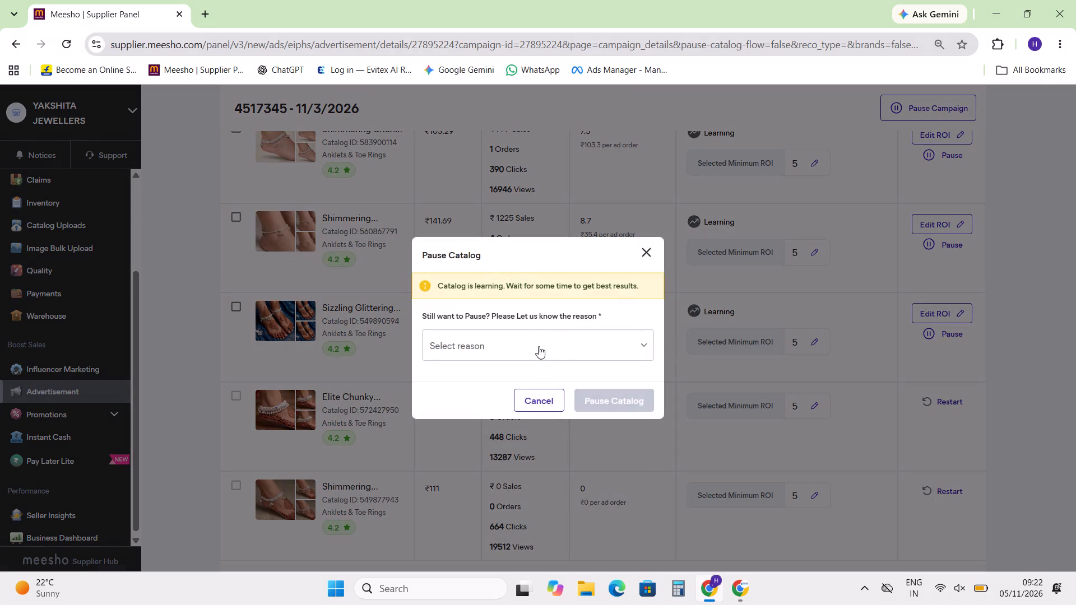
click(539, 346)
click(505, 446)
click(609, 403)
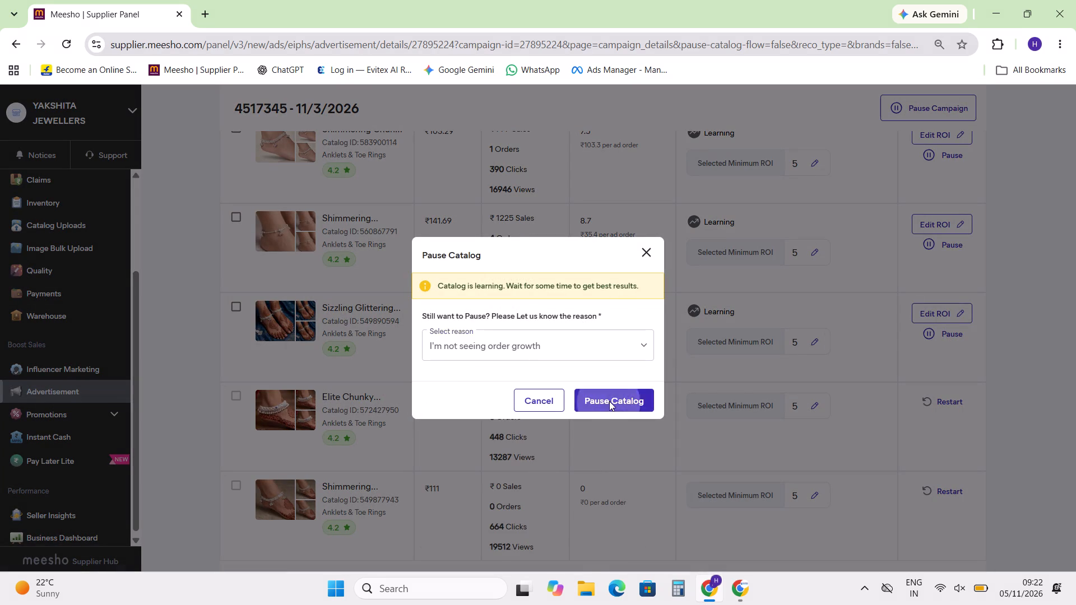
scroll(672, 328, down, 5)
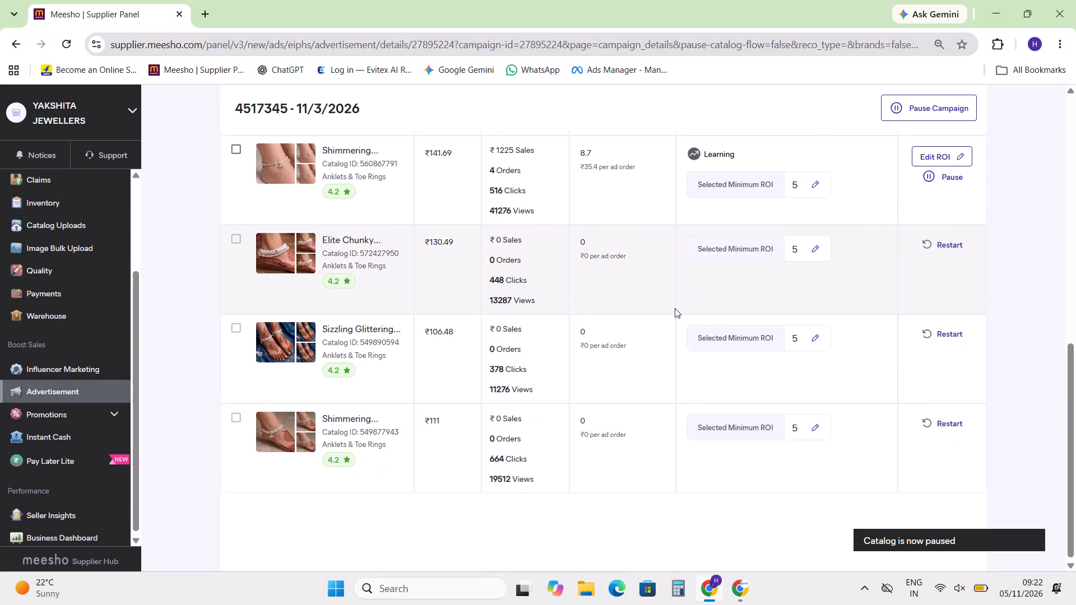
scroll(758, 369, up, 2)
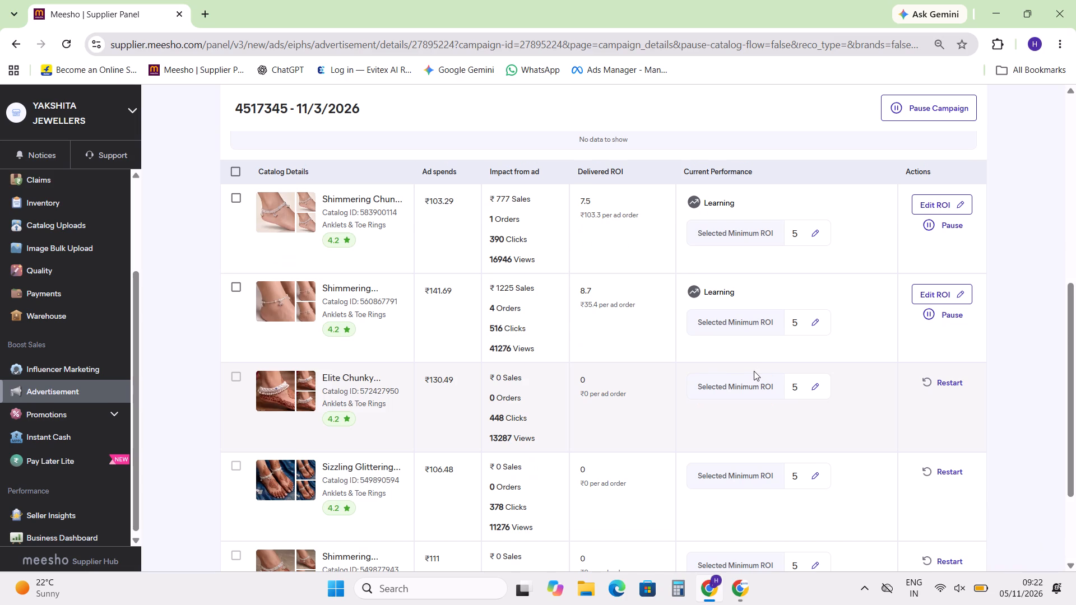
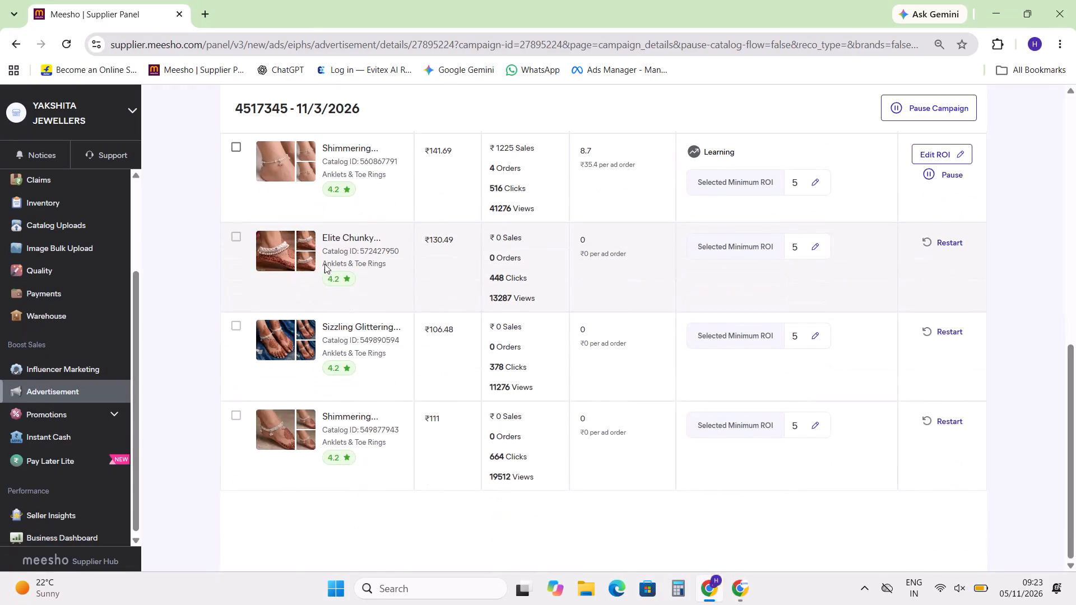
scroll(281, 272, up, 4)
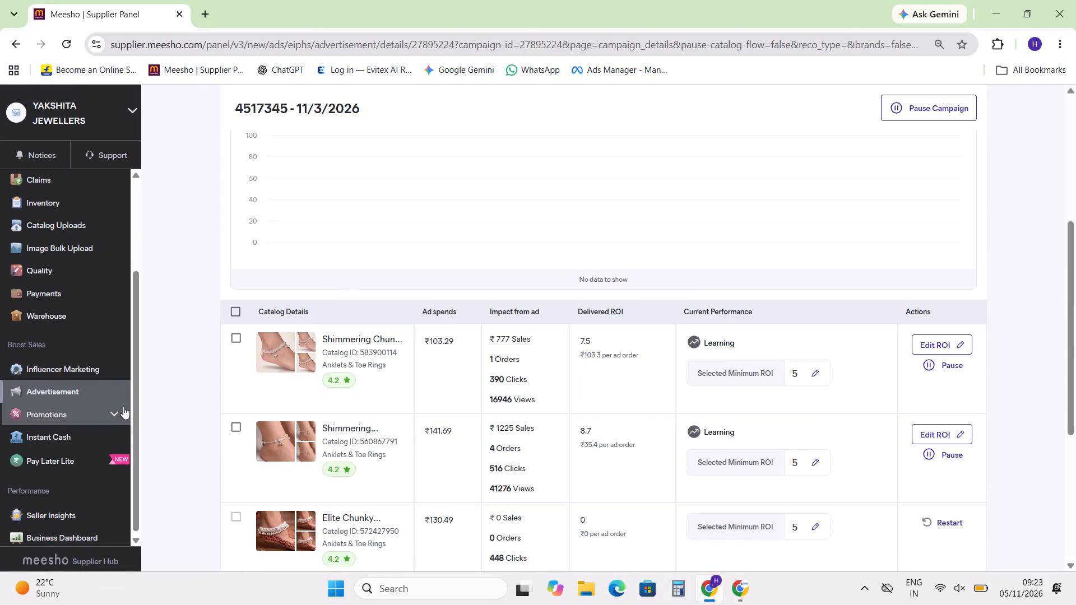
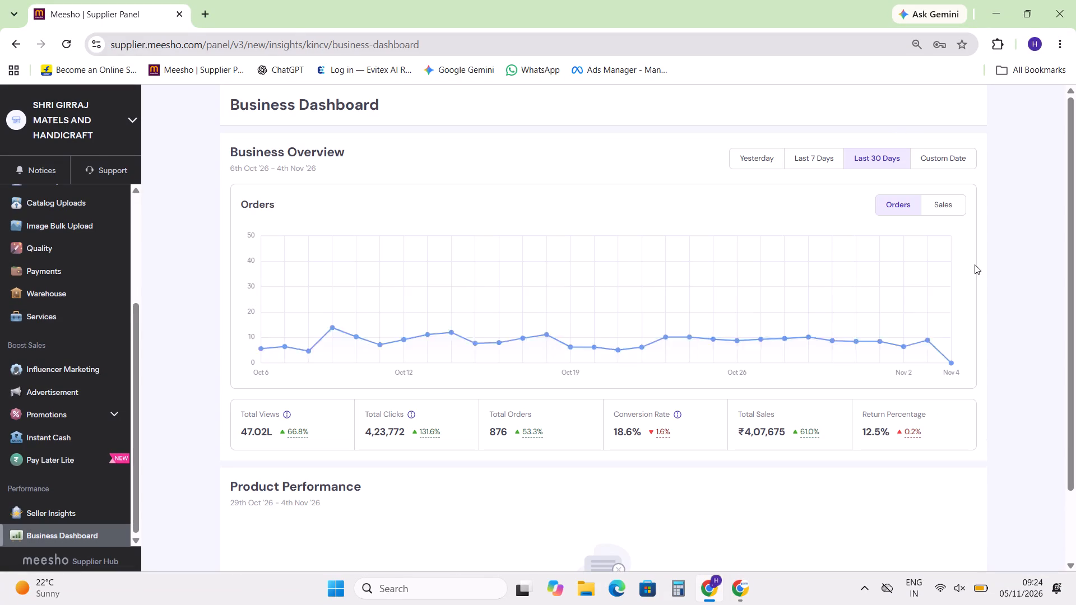
Look through the shop's advertisement campaigns and open the details of campaign 3248883 - 10/29/2026.
click(84, 387)
scroll(690, 324, down, 3)
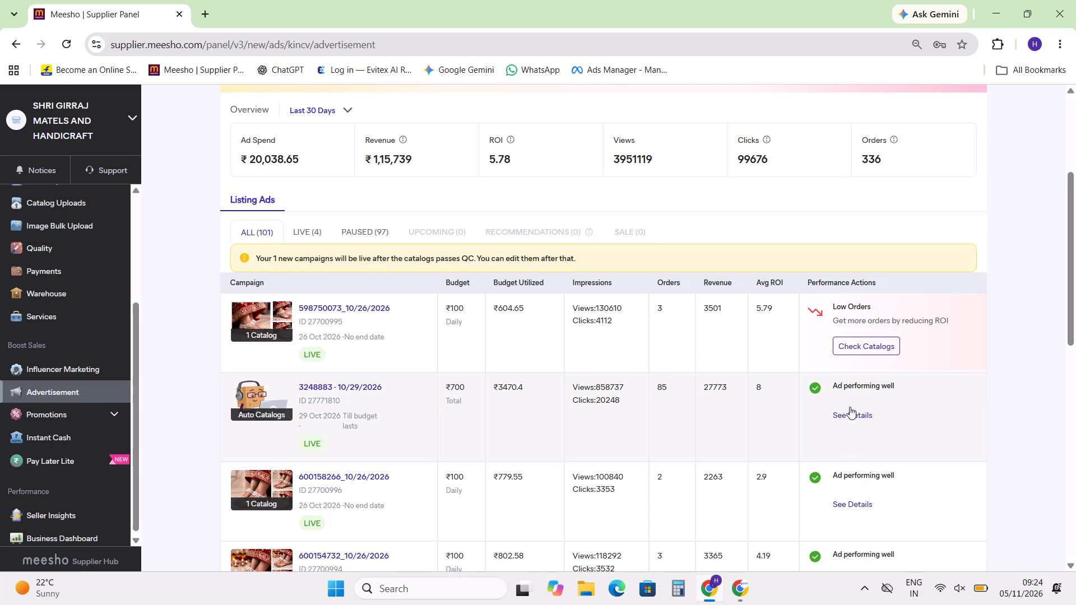
scroll(848, 407, down, 2)
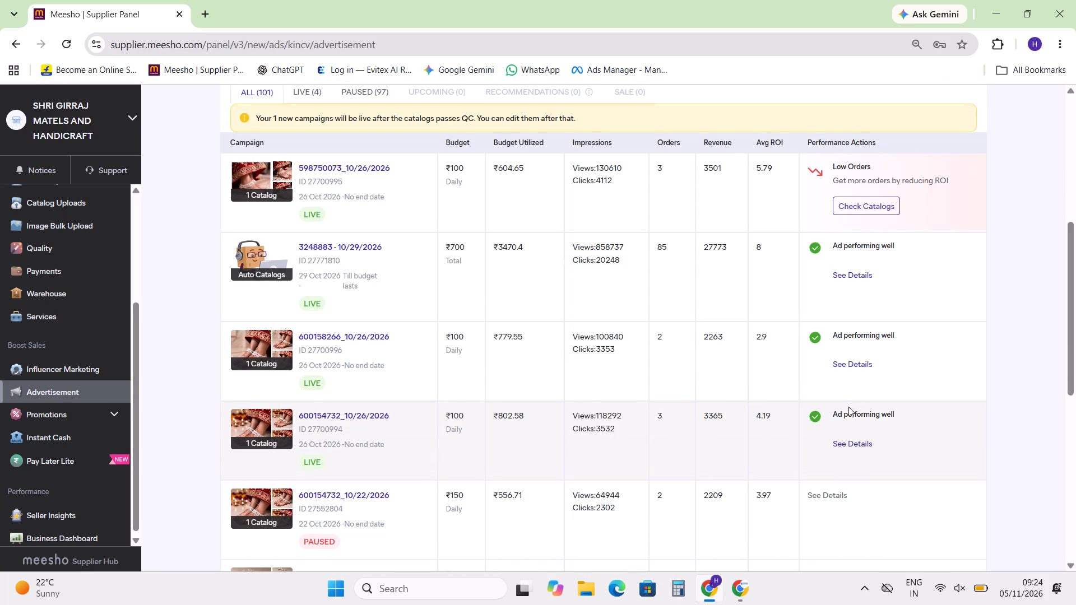
scroll(848, 407, up, 1)
click(856, 350)
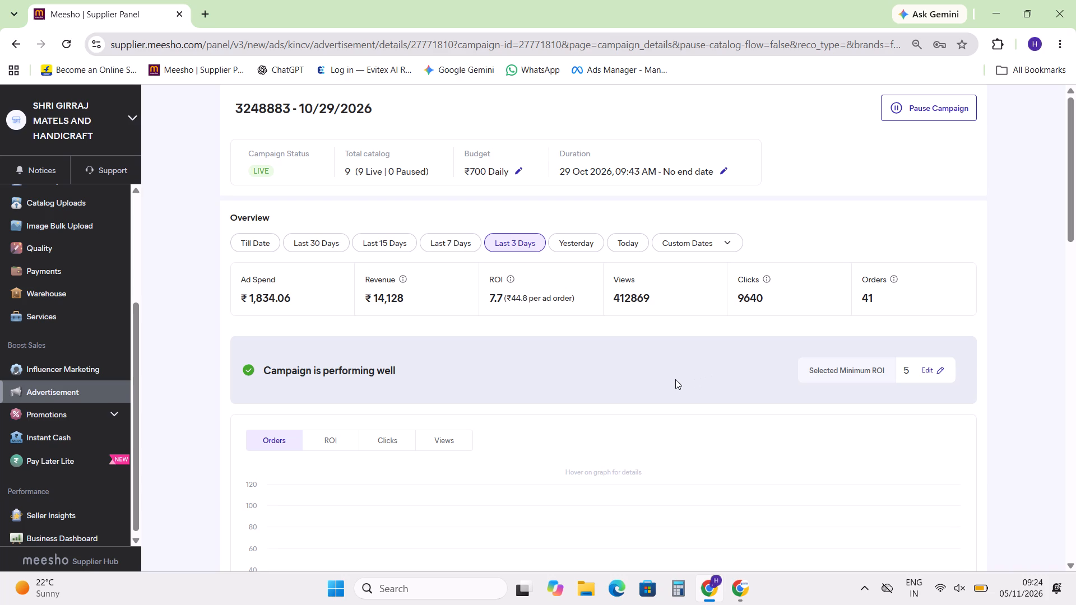
Check the campaign's overview for yesterday and today, including how each catalog is performing today.
click(581, 245)
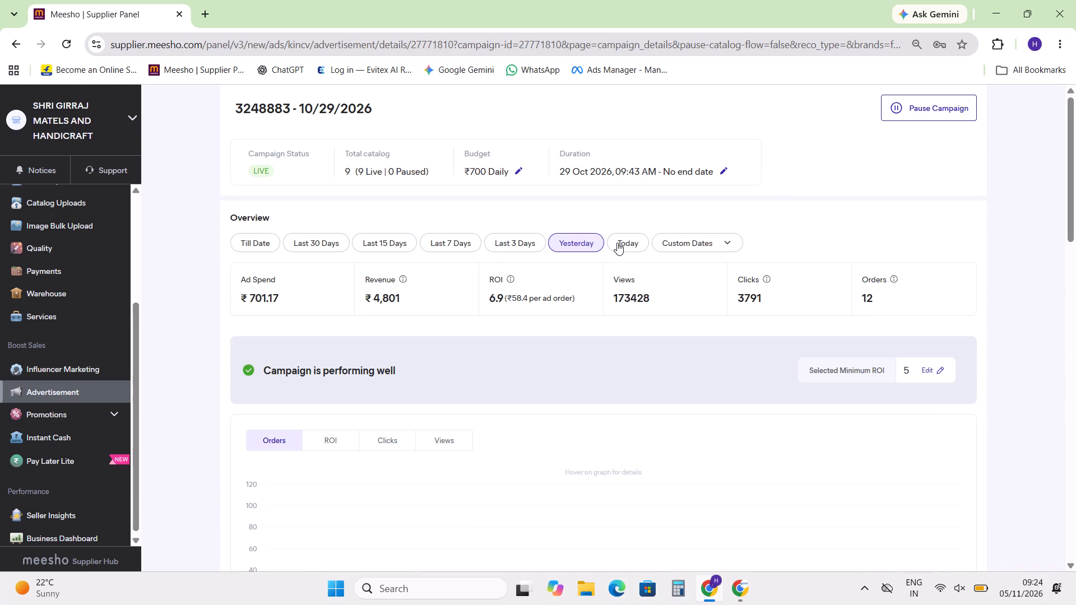
click(626, 243)
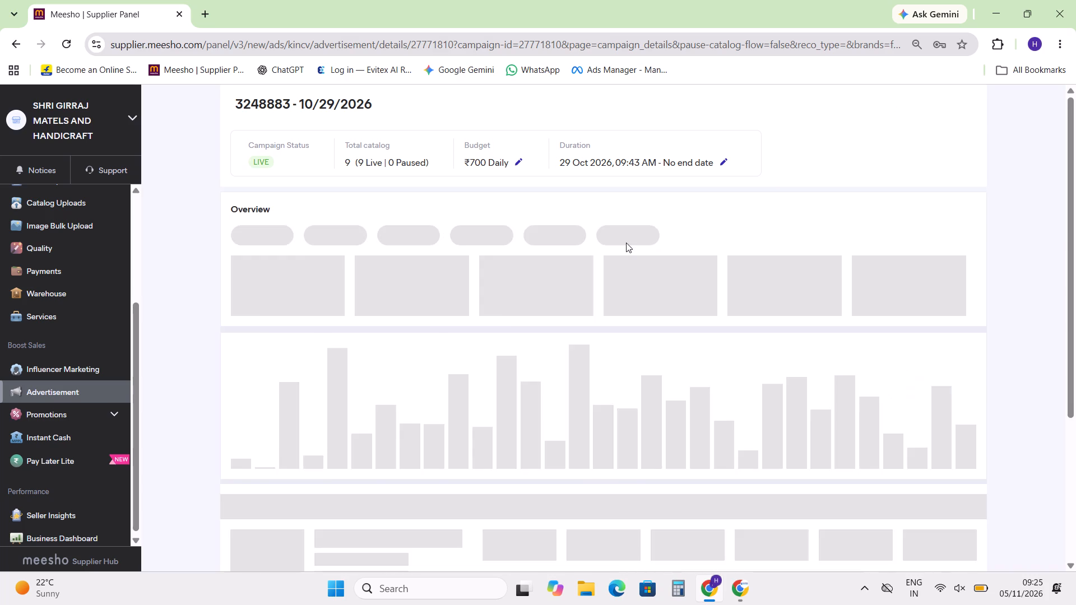
scroll(626, 243, down, 4)
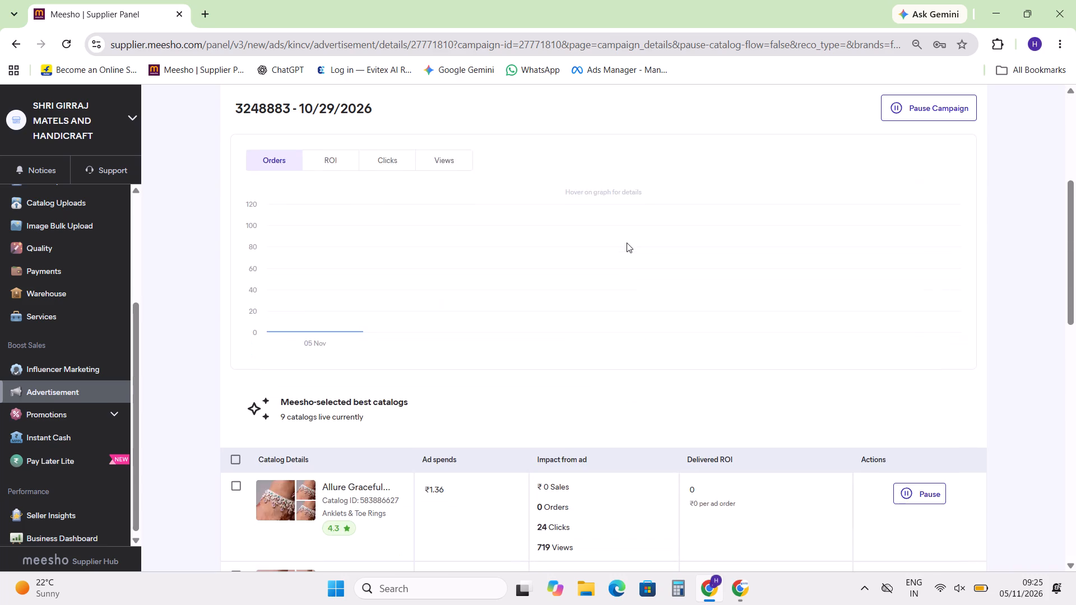
scroll(627, 243, down, 20)
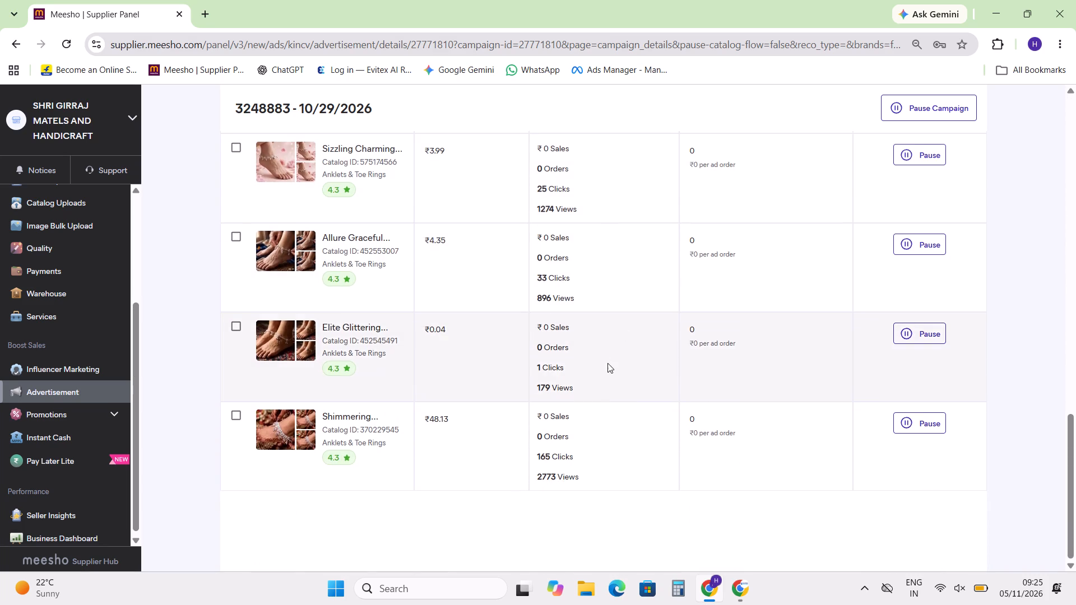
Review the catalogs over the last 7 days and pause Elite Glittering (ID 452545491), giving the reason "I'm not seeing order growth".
scroll(607, 363, up, 18)
click(454, 237)
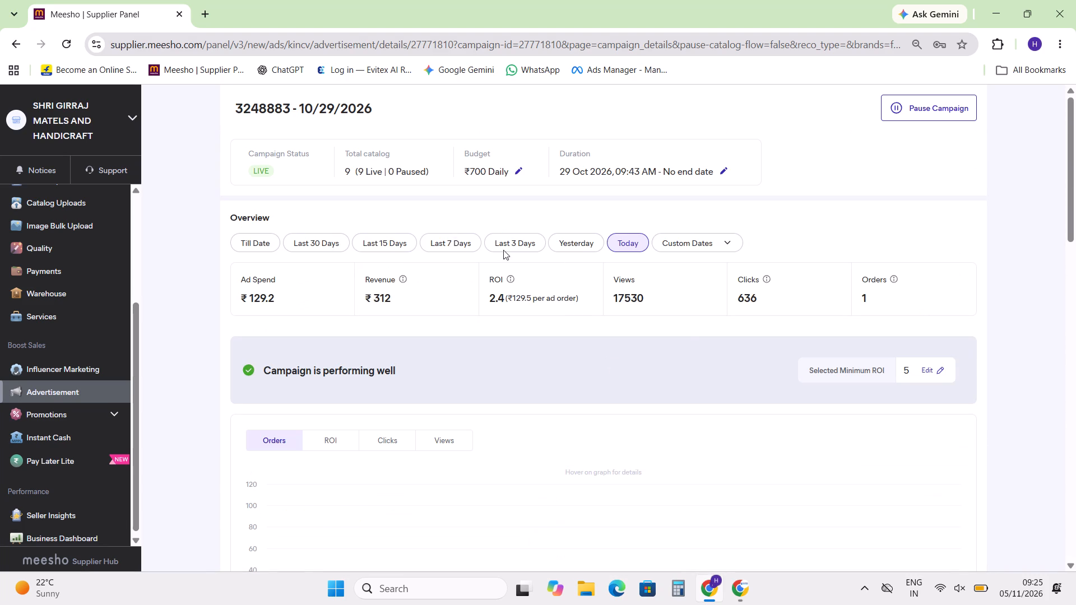
scroll(713, 268, down, 20)
scroll(713, 268, down, 10)
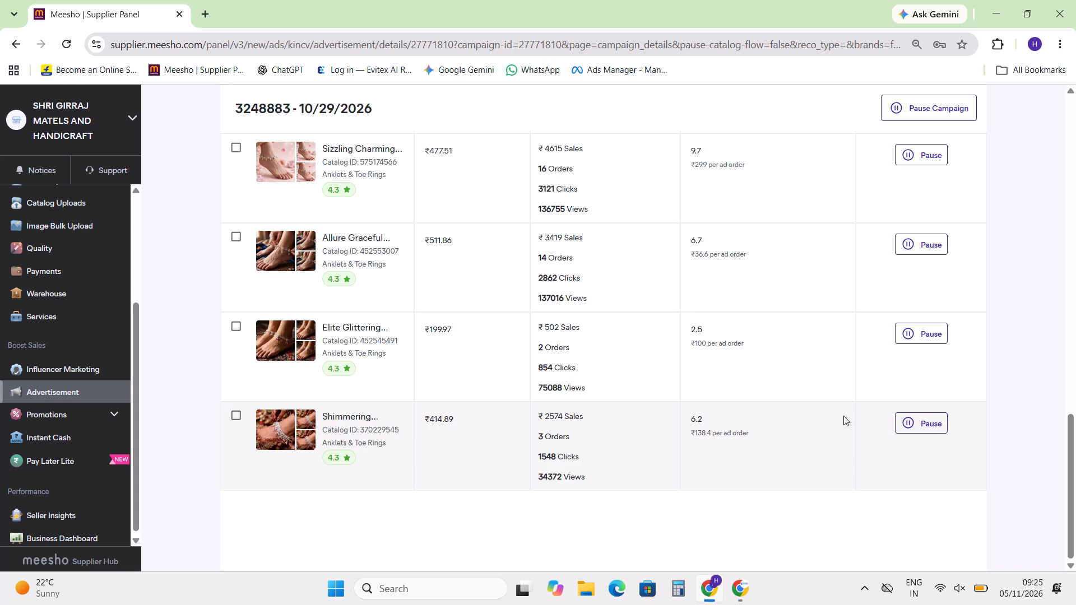
click(922, 338)
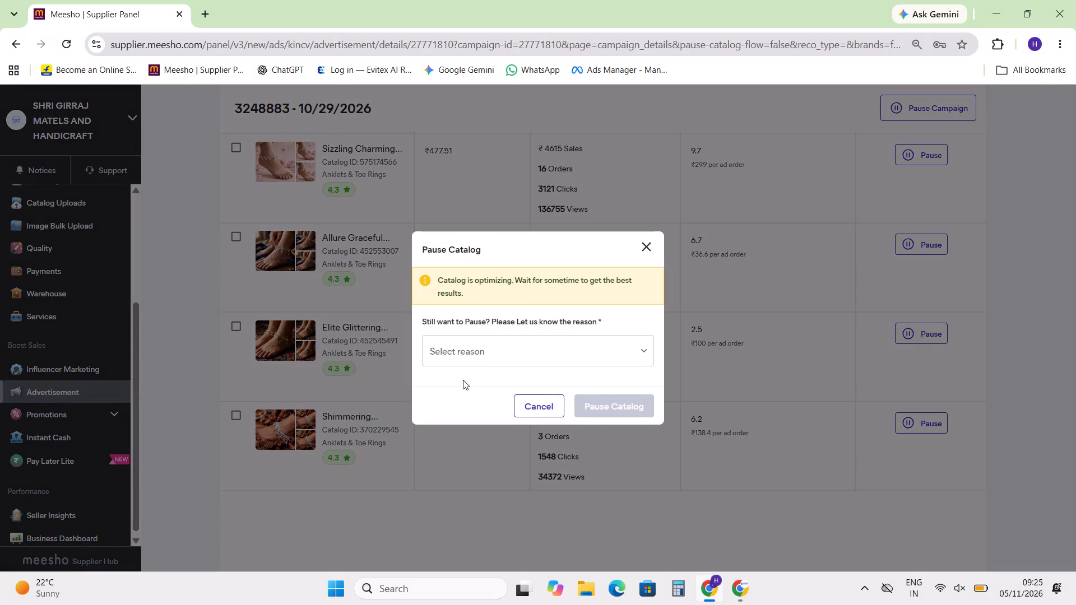
click(476, 356)
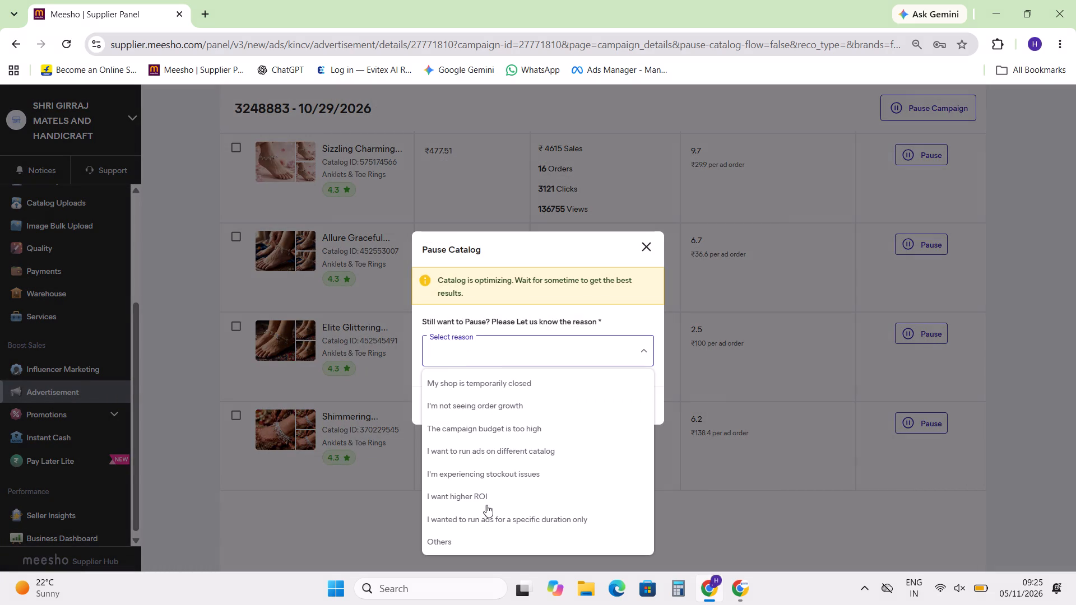
click(488, 407)
click(597, 399)
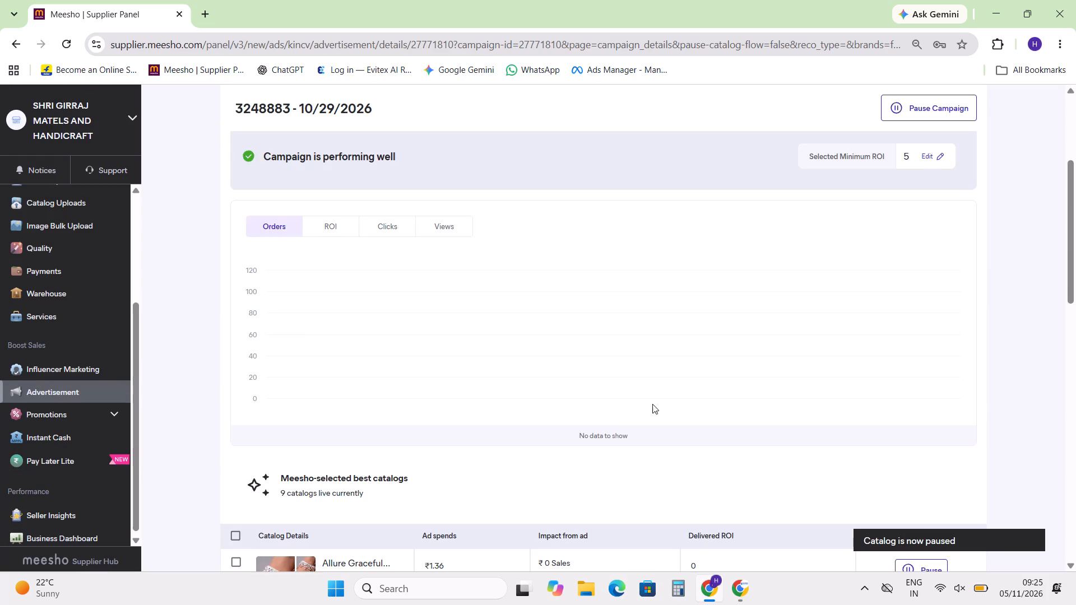
Examine the campaign's catalog results, including those for the last 15 days.
scroll(671, 376, down, 20)
scroll(671, 376, down, 1)
scroll(723, 448, up, 1)
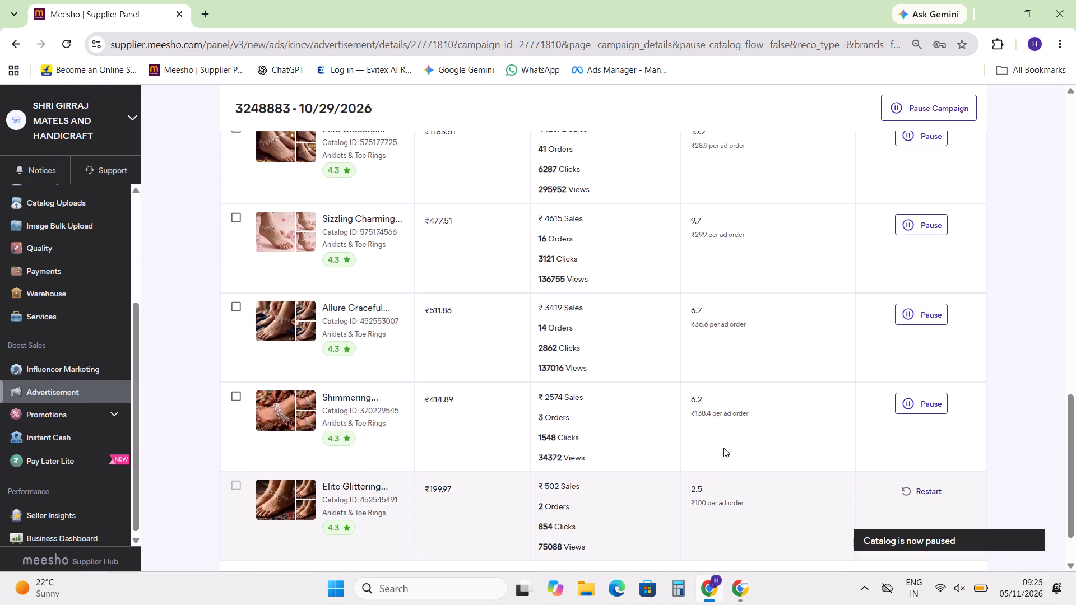
scroll(723, 448, up, 5)
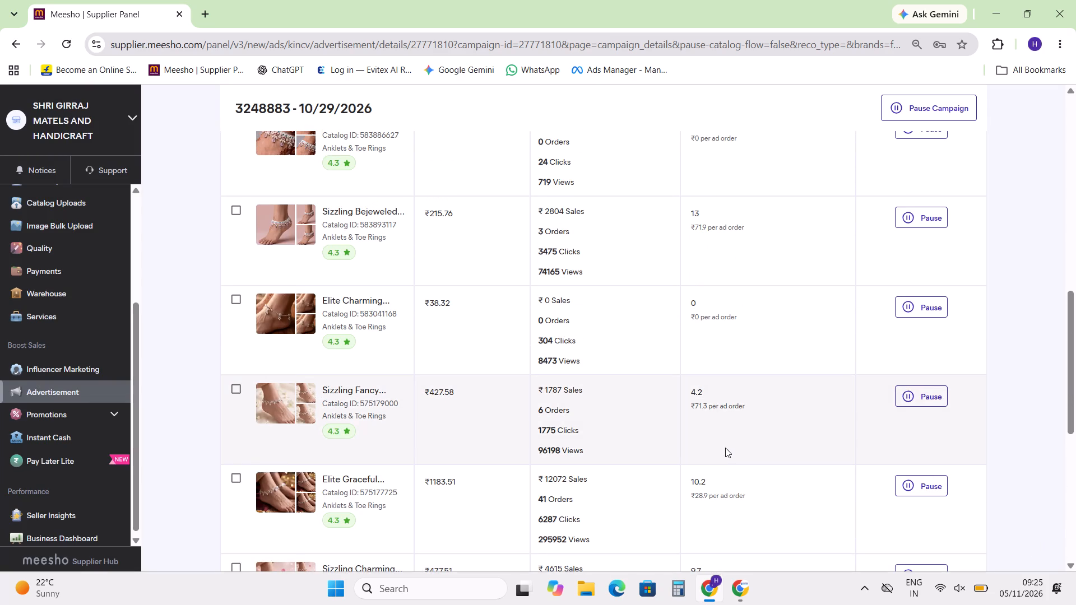
scroll(725, 448, up, 9)
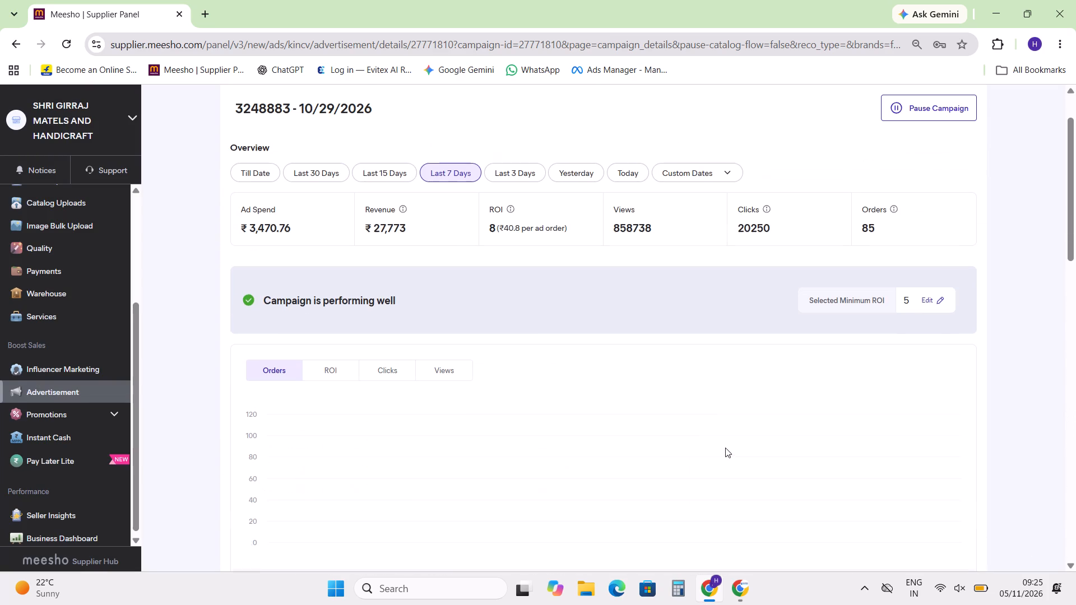
click(394, 216)
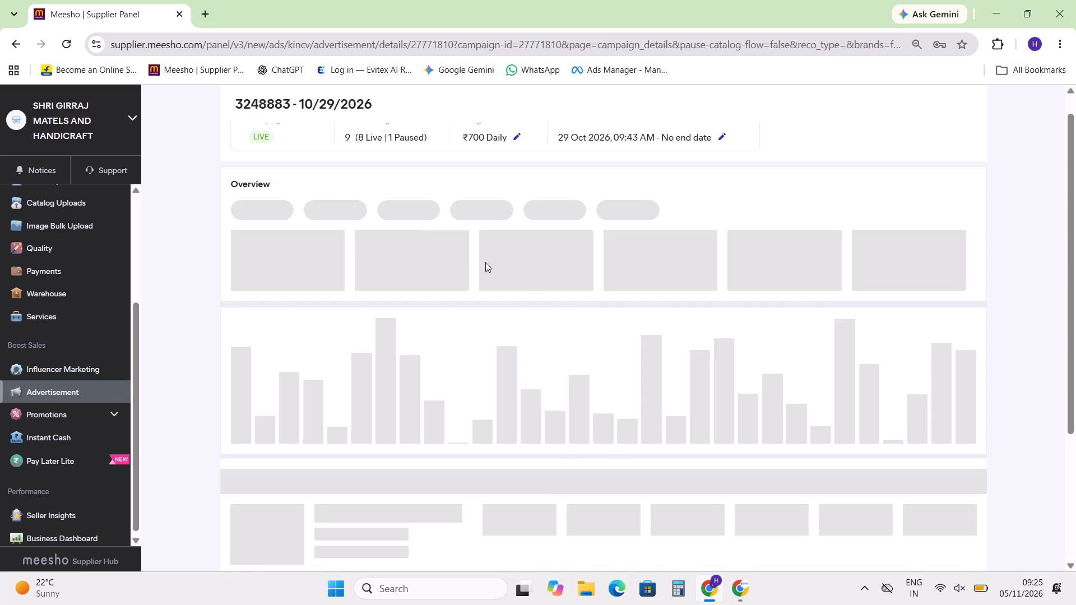
scroll(666, 322, down, 8)
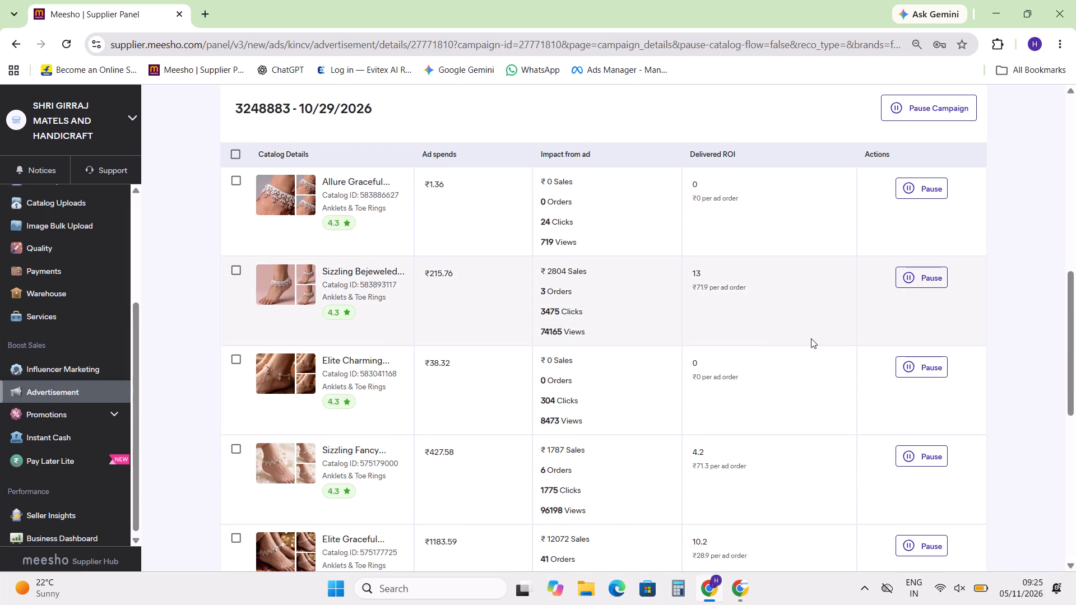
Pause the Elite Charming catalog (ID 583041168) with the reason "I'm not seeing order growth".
scroll(811, 338, down, 1)
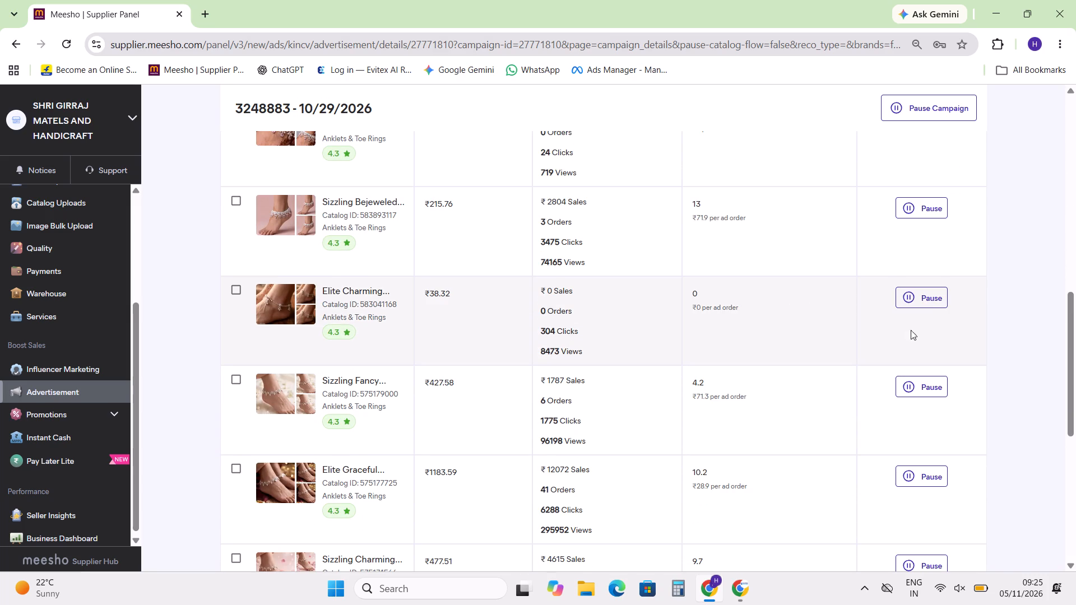
click(929, 298)
click(548, 358)
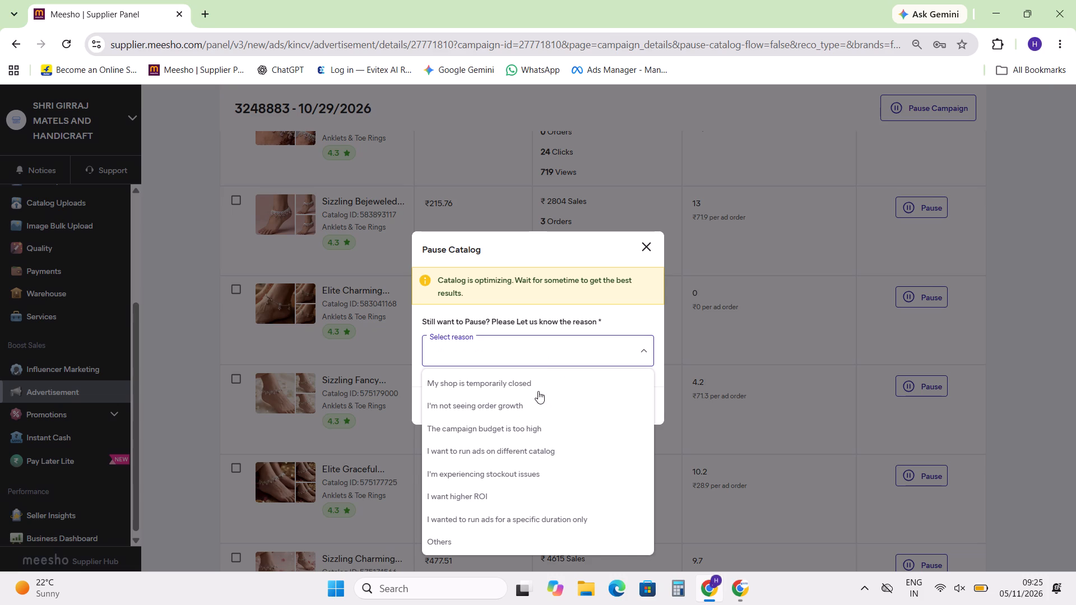
click(518, 401)
click(592, 411)
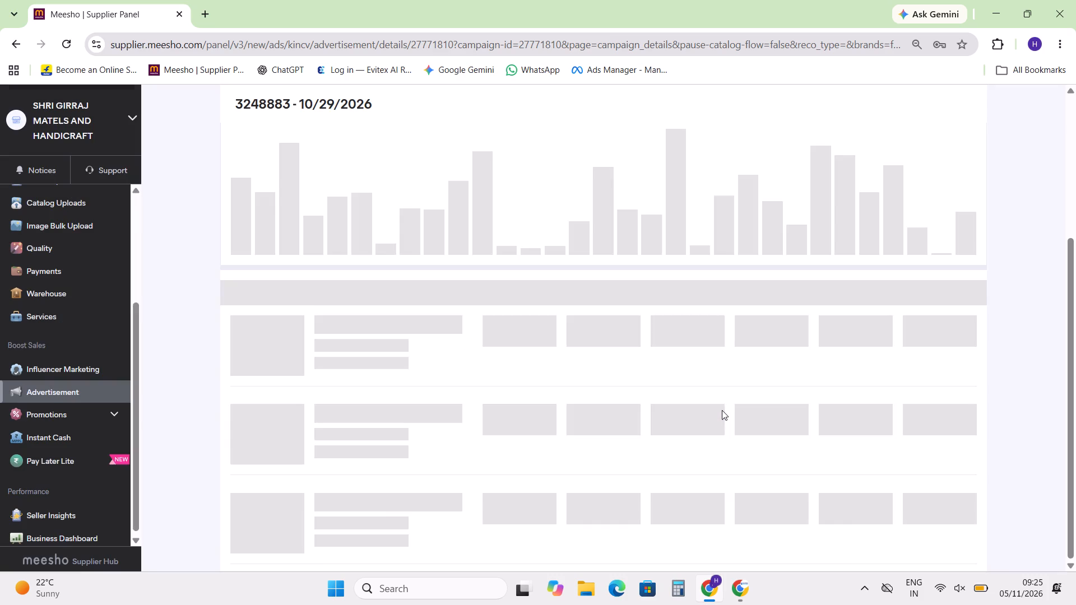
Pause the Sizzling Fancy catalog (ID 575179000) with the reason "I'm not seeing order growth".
scroll(749, 306, down, 7)
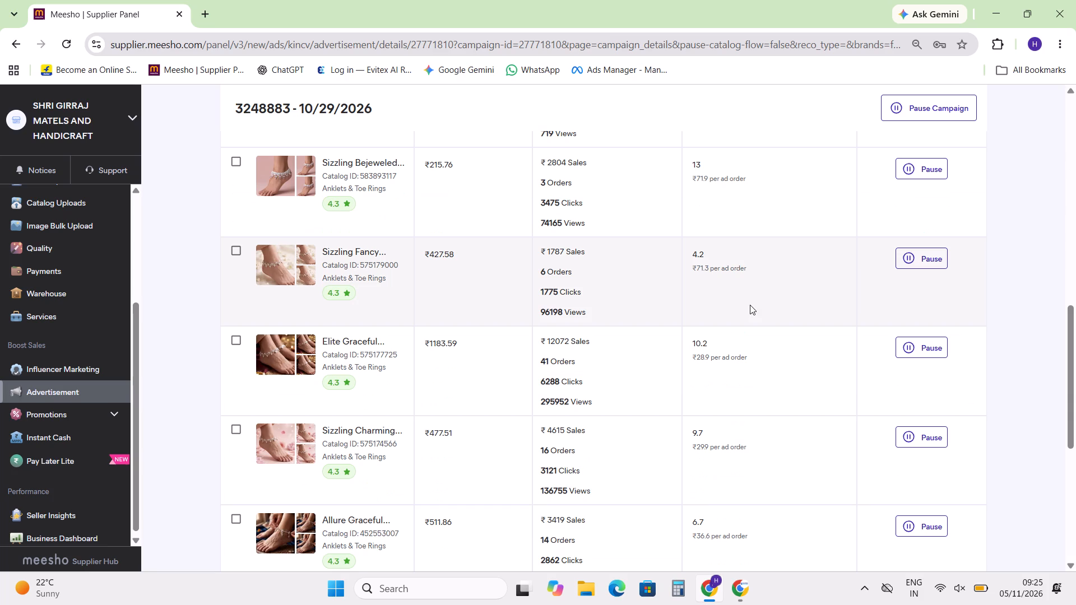
click(929, 257)
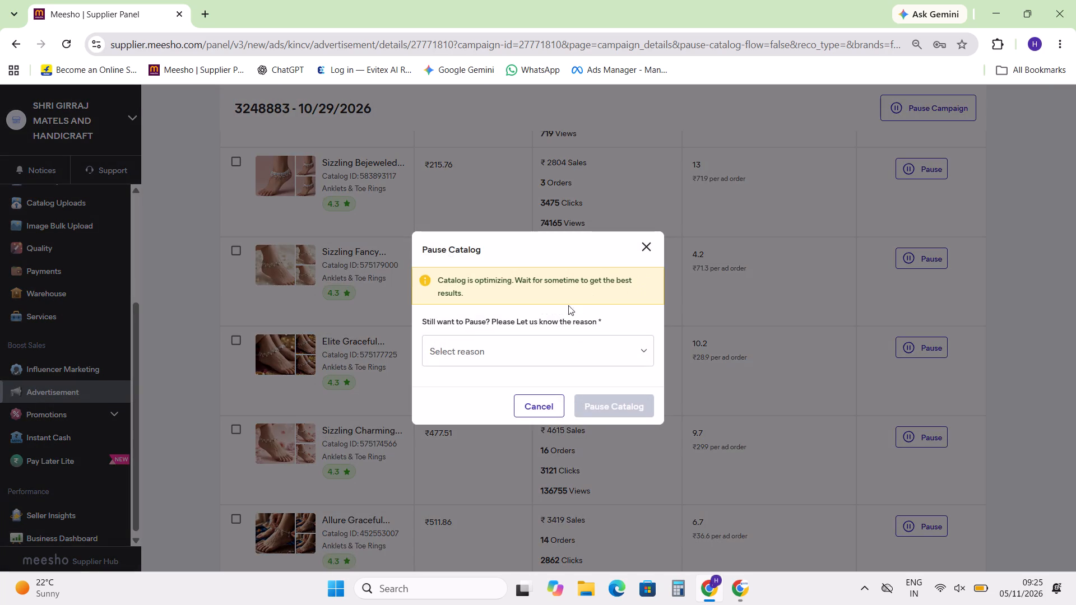
click(534, 345)
click(519, 405)
click(592, 404)
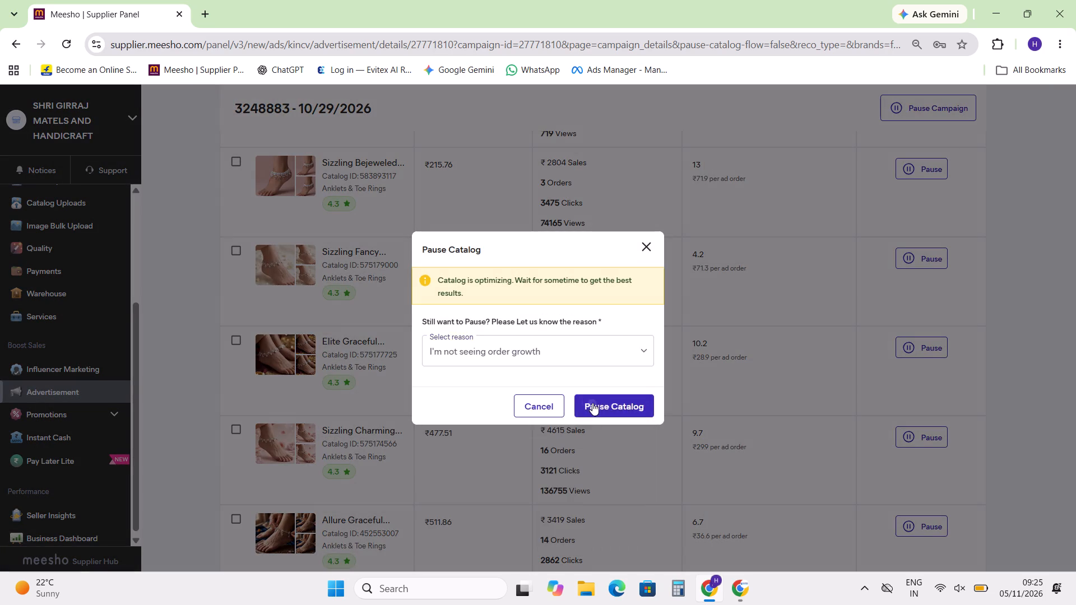
Examine the ad spend, orders and delivered ROI of the campaign's live and paused catalogs.
scroll(774, 337, down, 5)
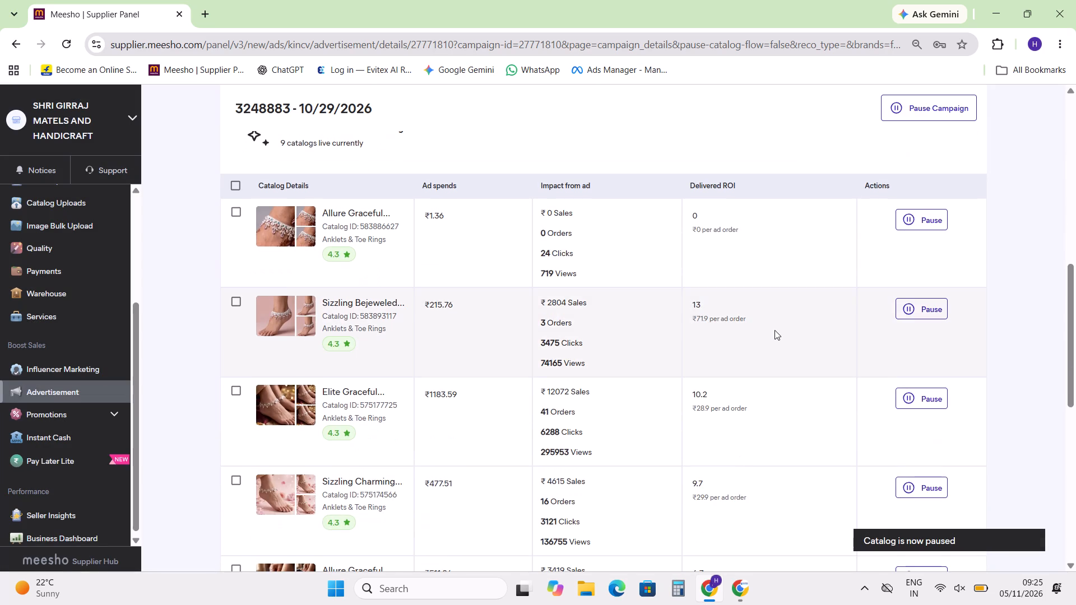
scroll(774, 330, down, 3)
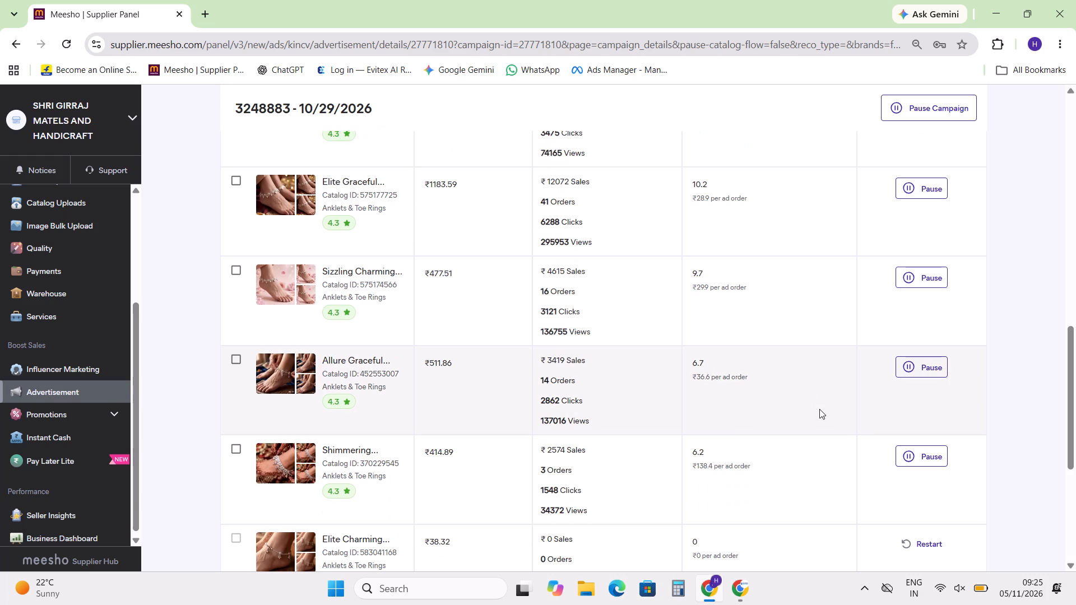
scroll(822, 404, down, 2)
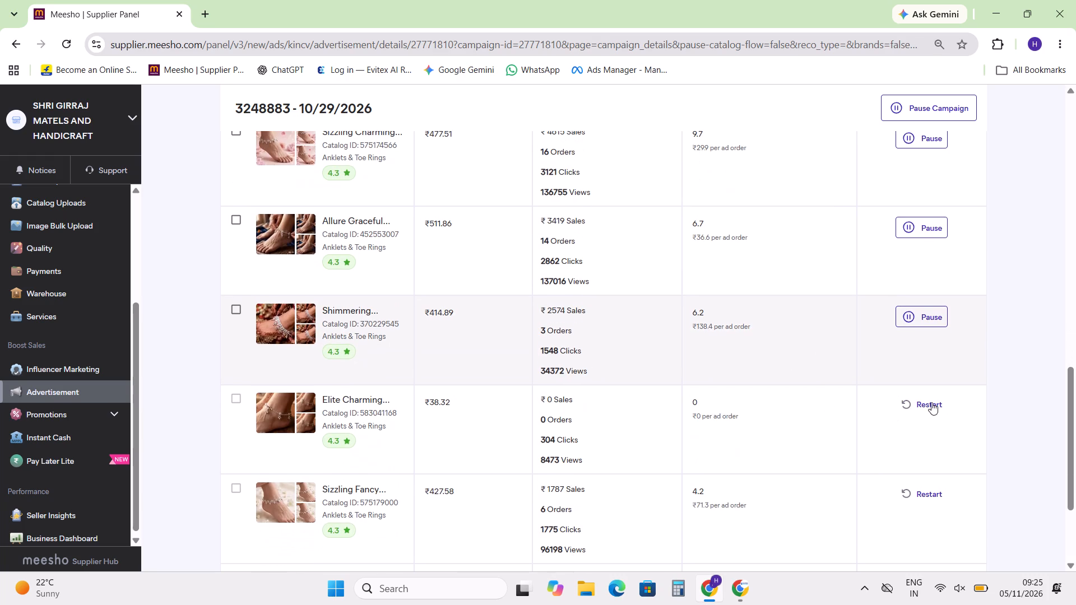
scroll(896, 401, down, 8)
scroll(834, 437, up, 6)
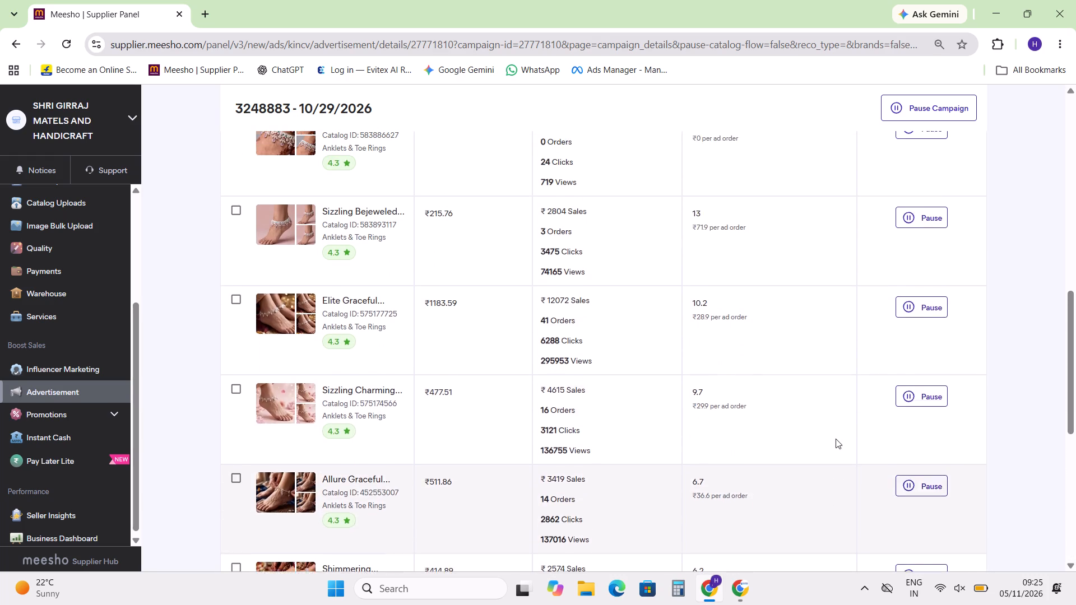
scroll(836, 438, up, 2)
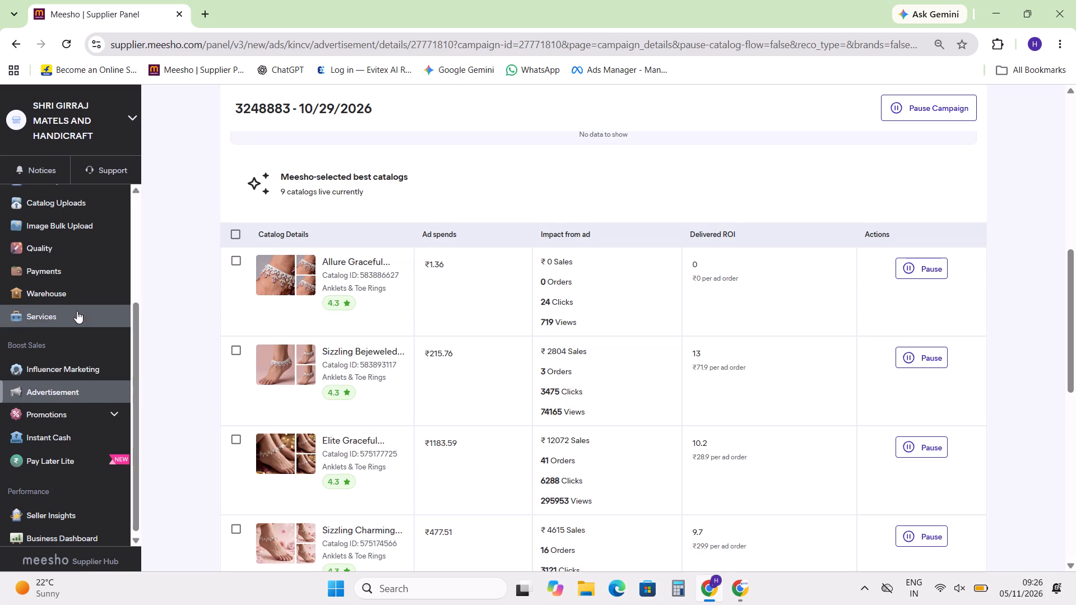
Open the shop's pending orders page.
scroll(95, 316, up, 7)
click(53, 254)
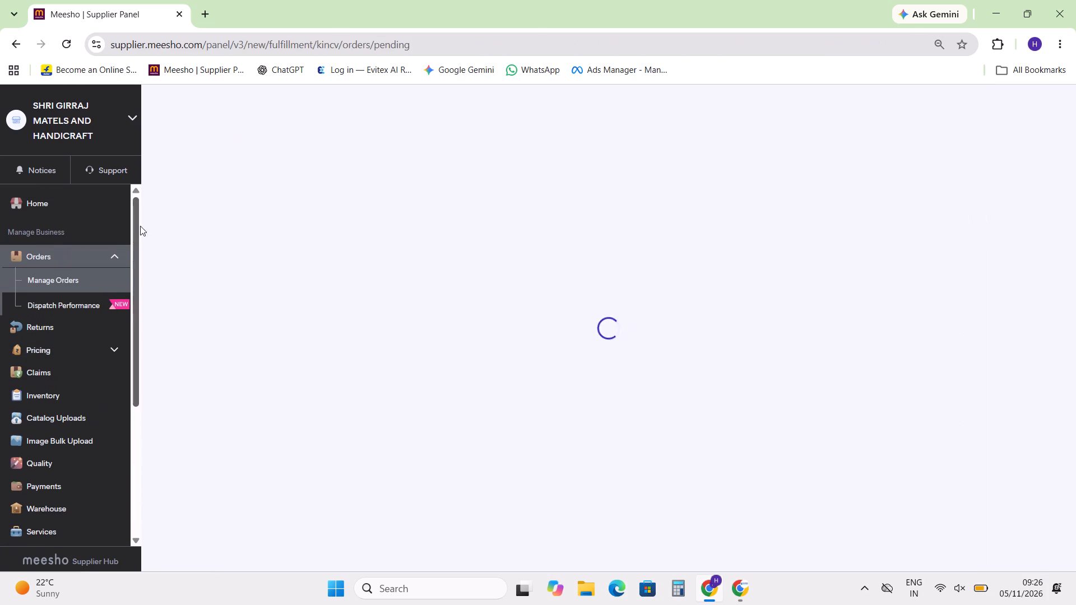
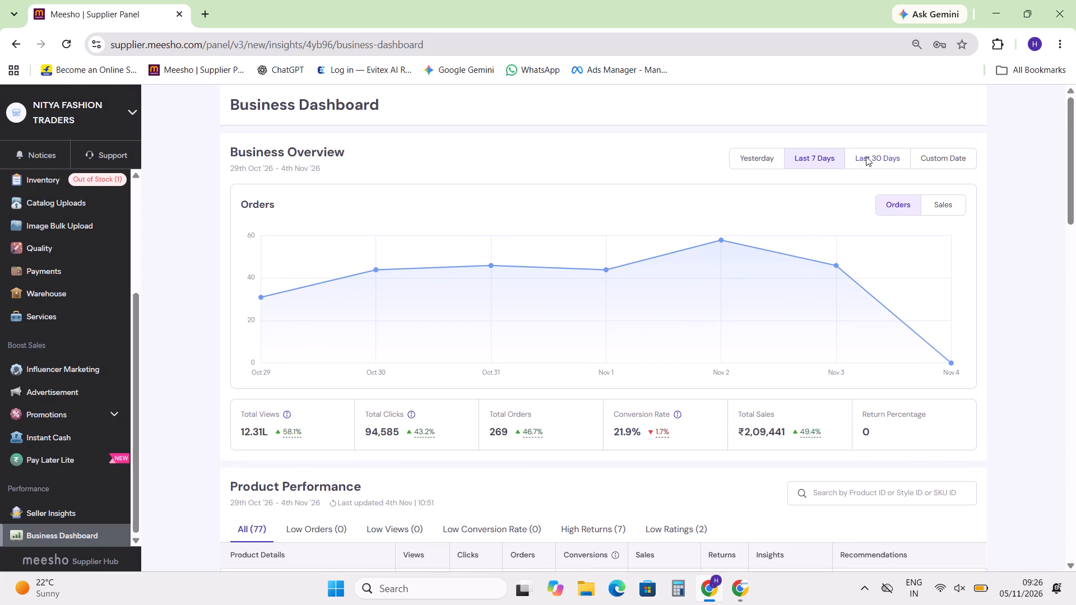
Open Nitya Fashion Traders' advertisement page and examine the budgets, orders and ROI of its listing ad campaigns.
click(94, 394)
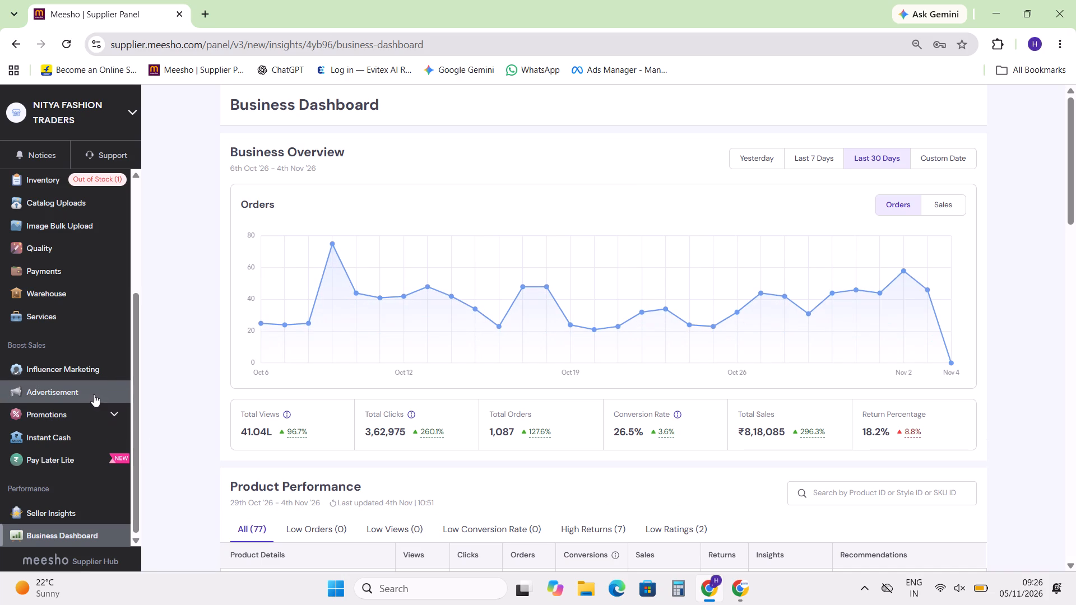
scroll(638, 286, down, 8)
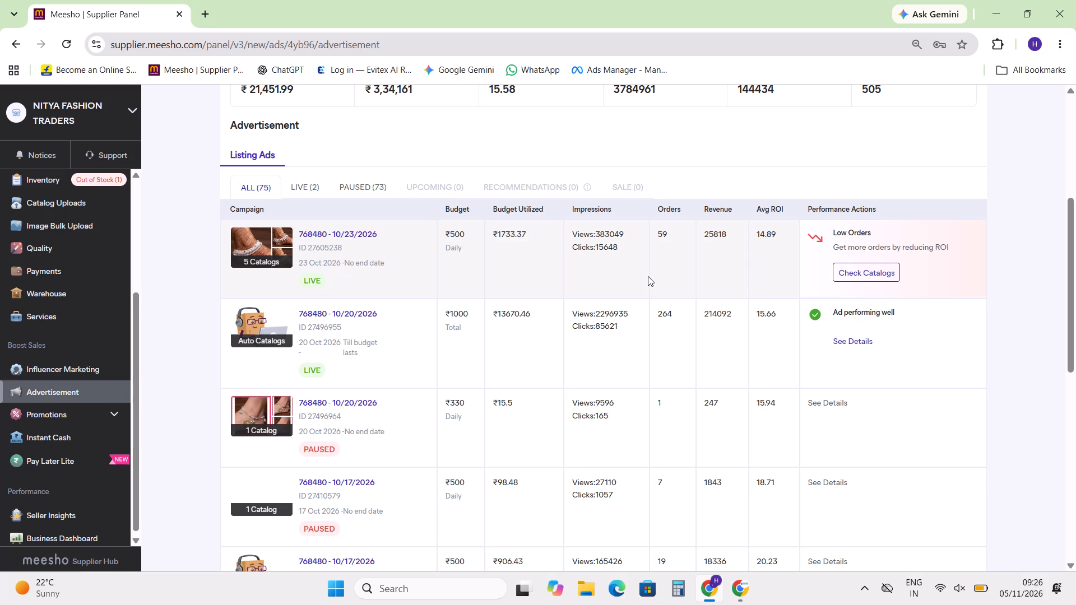
Open the shop's orders page and look through the products and dispatch dates of the pending orders.
scroll(76, 394, up, 4)
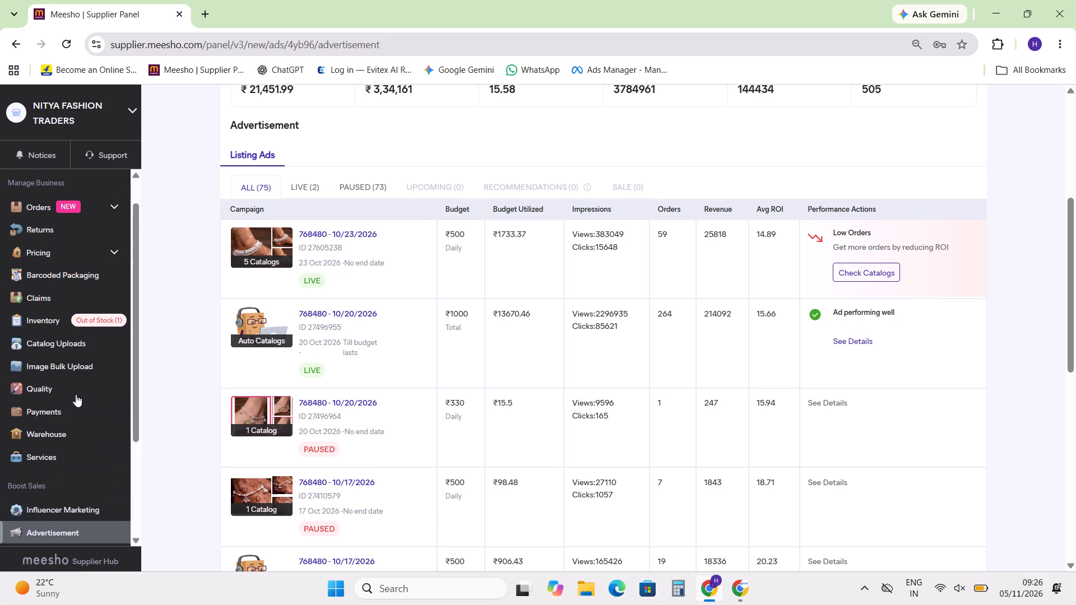
scroll(76, 394, up, 3)
click(67, 236)
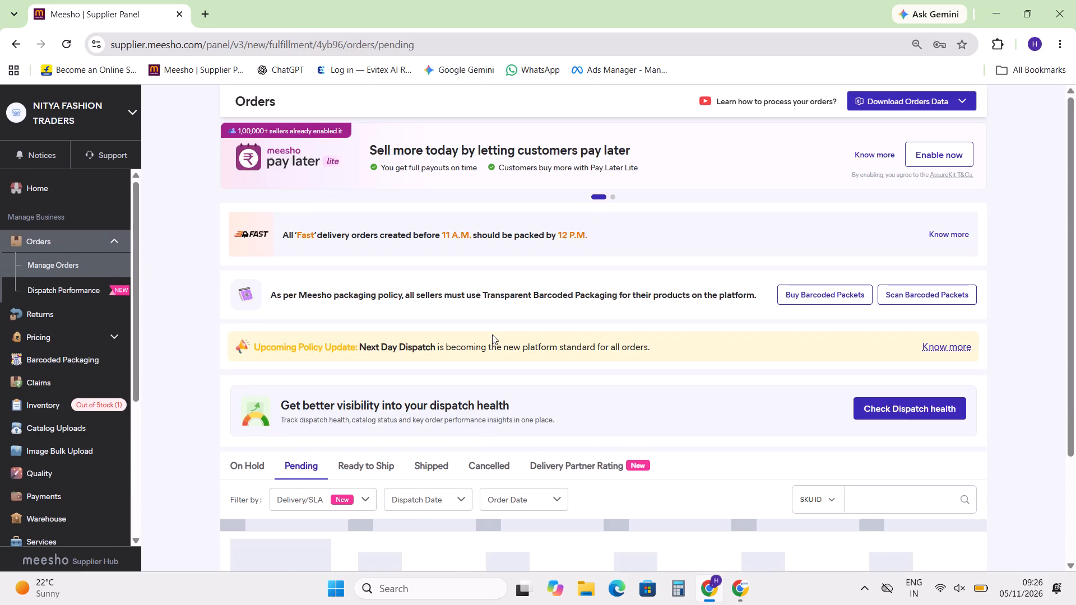
scroll(492, 334, down, 11)
scroll(412, 395, down, 20)
scroll(412, 395, down, 4)
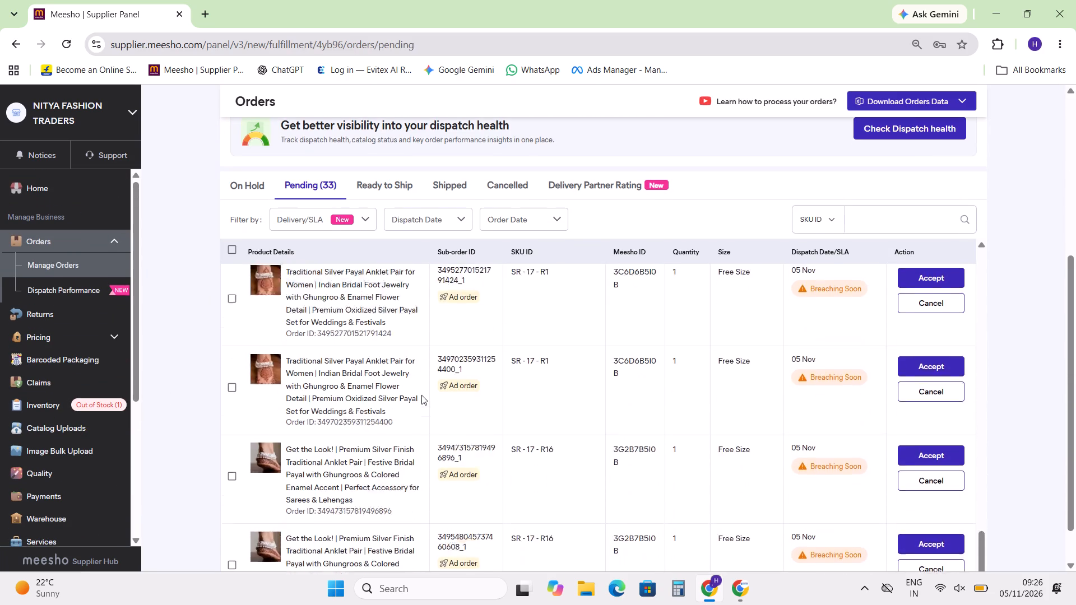
scroll(421, 395, down, 11)
scroll(428, 426, up, 20)
scroll(428, 426, up, 8)
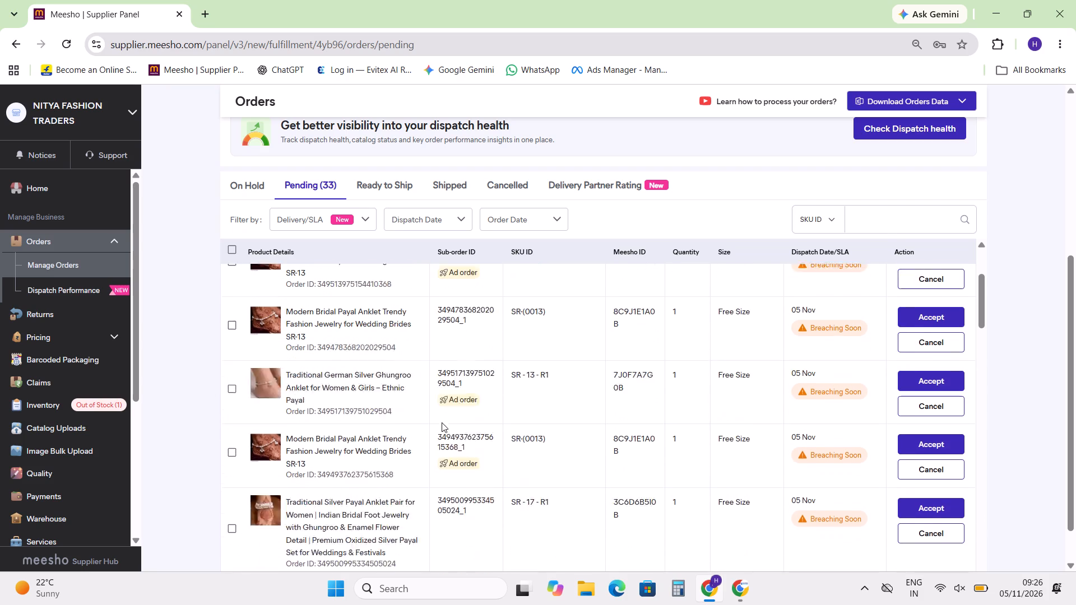
scroll(442, 422, up, 15)
Open the shop's returns page.
click(66, 314)
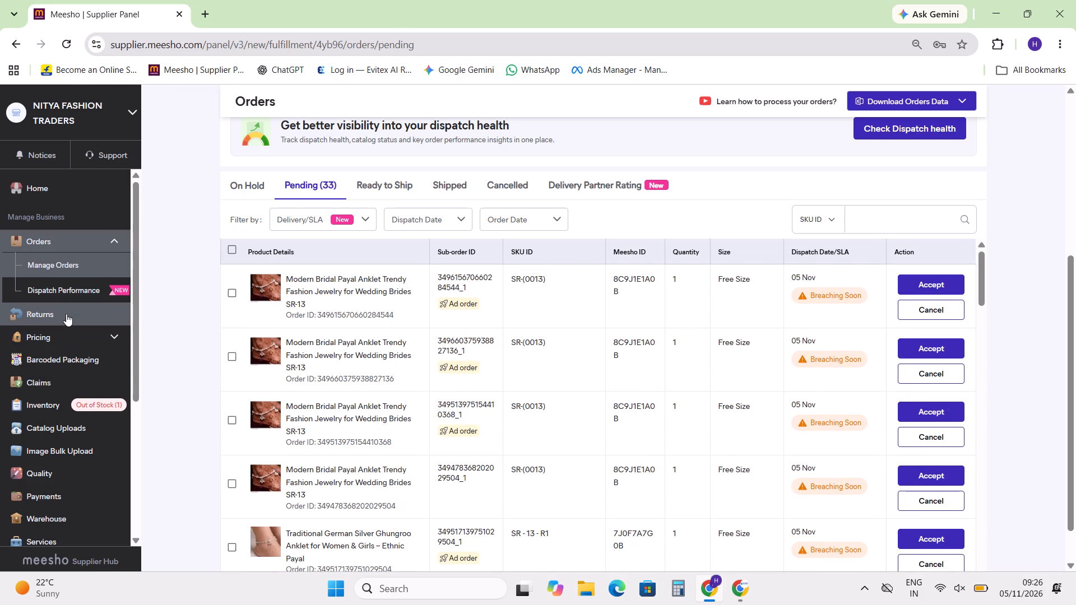
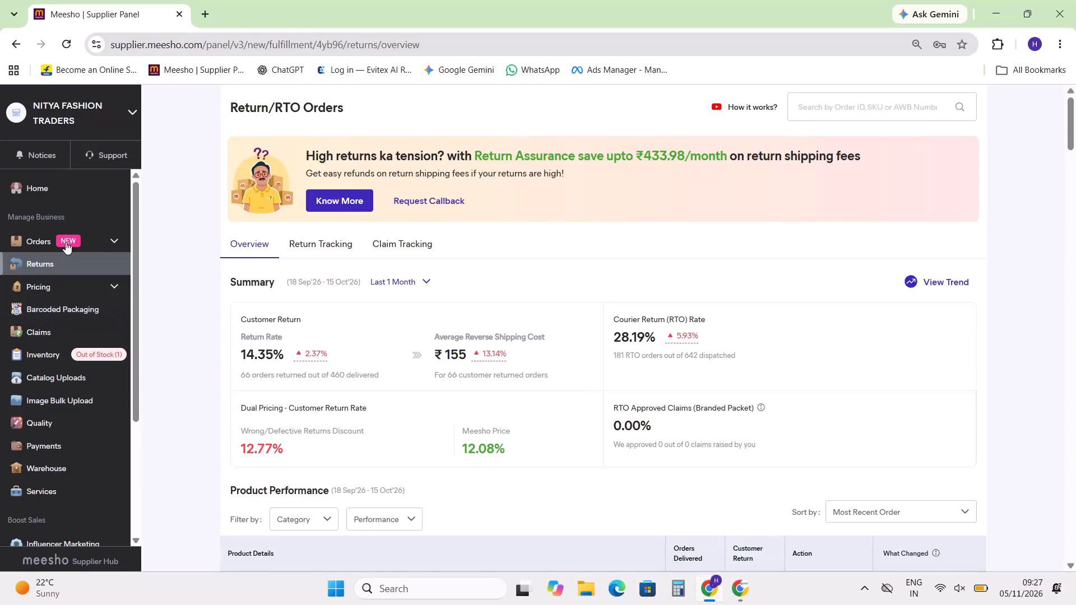
Look through Nitya Fashion Traders' pending orders again, checking the products, SKU IDs and dispatch dates.
scroll(518, 268, down, 7)
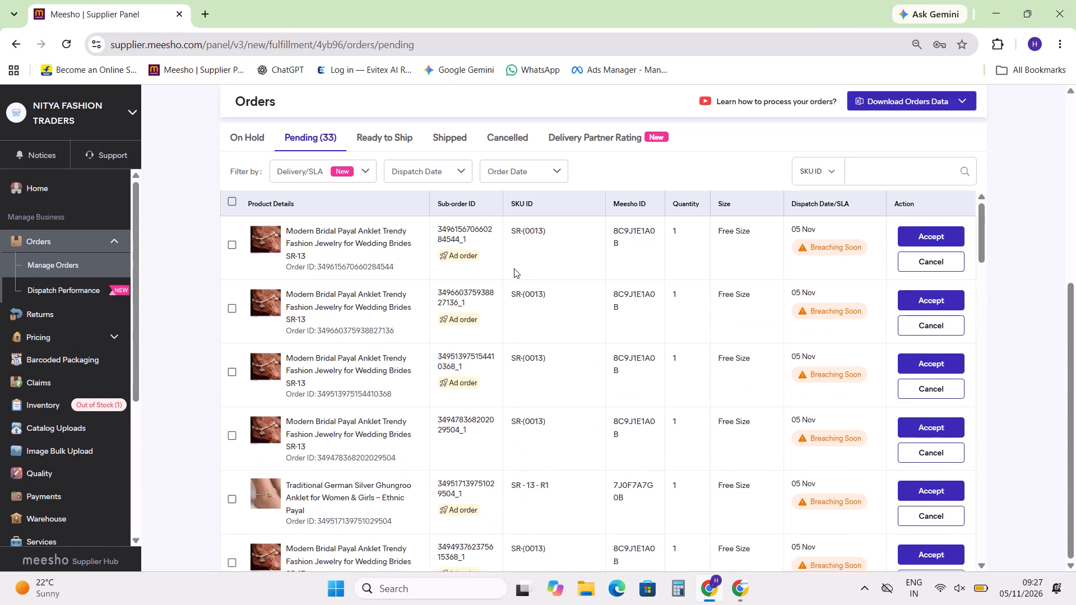
scroll(507, 301, down, 20)
scroll(507, 301, down, 20)
scroll(507, 301, down, 3)
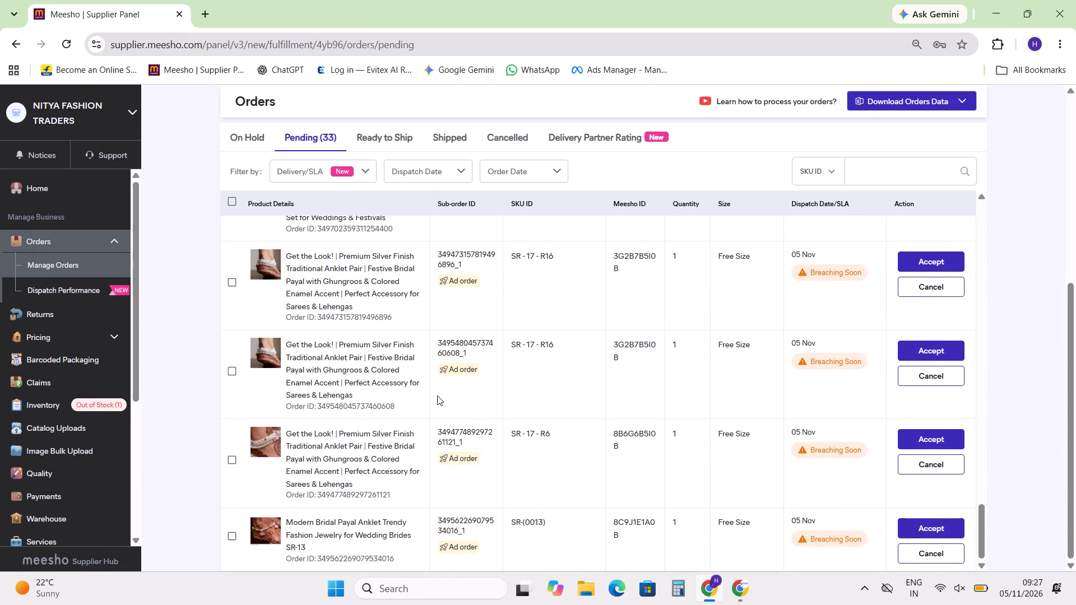
scroll(437, 395, down, 13)
scroll(430, 392, up, 1)
scroll(430, 392, down, 3)
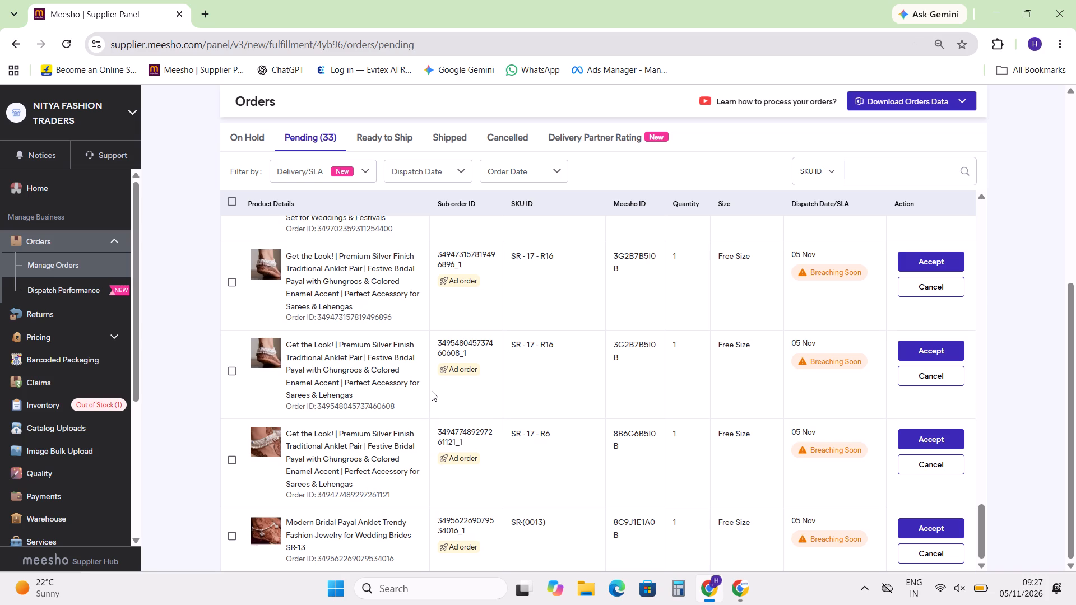
scroll(545, 13, up, 2)
scroll(351, 434, up, 3)
scroll(332, 437, up, 18)
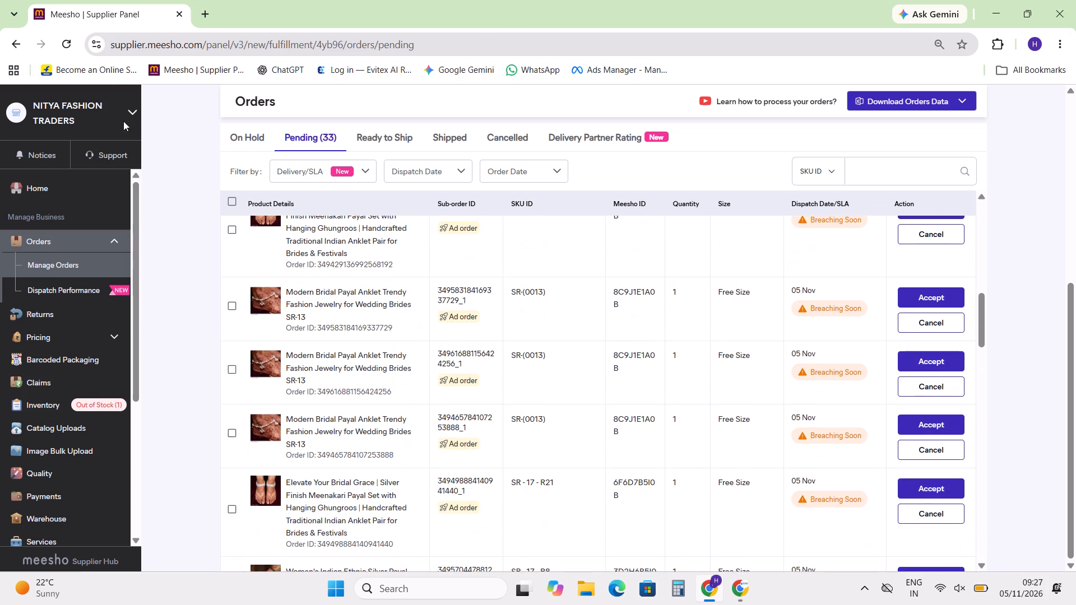
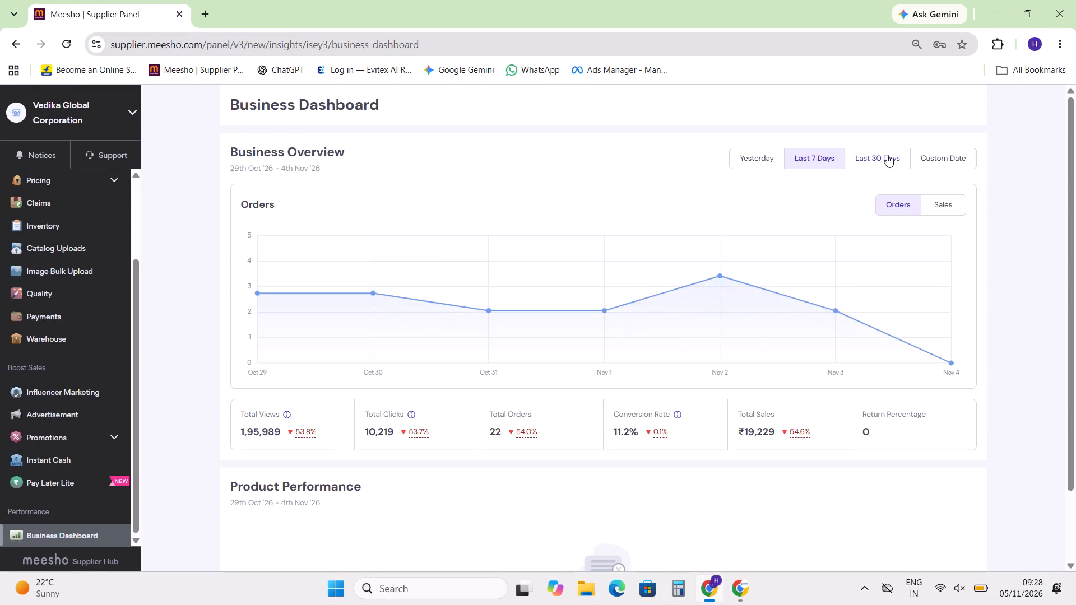
Show Vedika Global Corporation's business overview for the last 30 days.
click(885, 153)
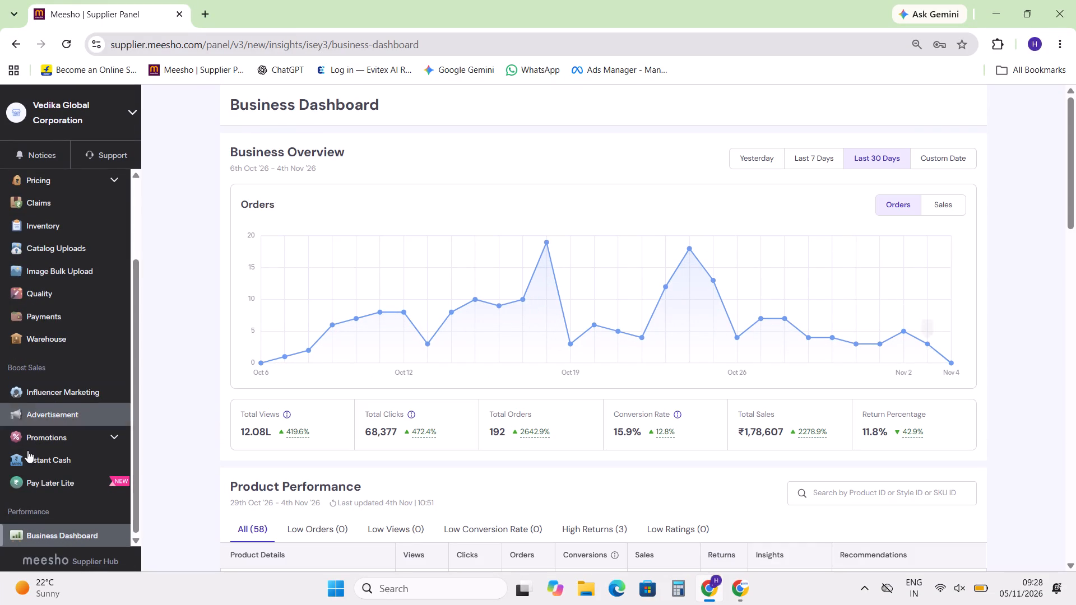
Review Vedika Global Corporation's ad campaigns, including the catalog-level spend and ROI of the live campaign 4488706 - 11/4/2026.
click(58, 417)
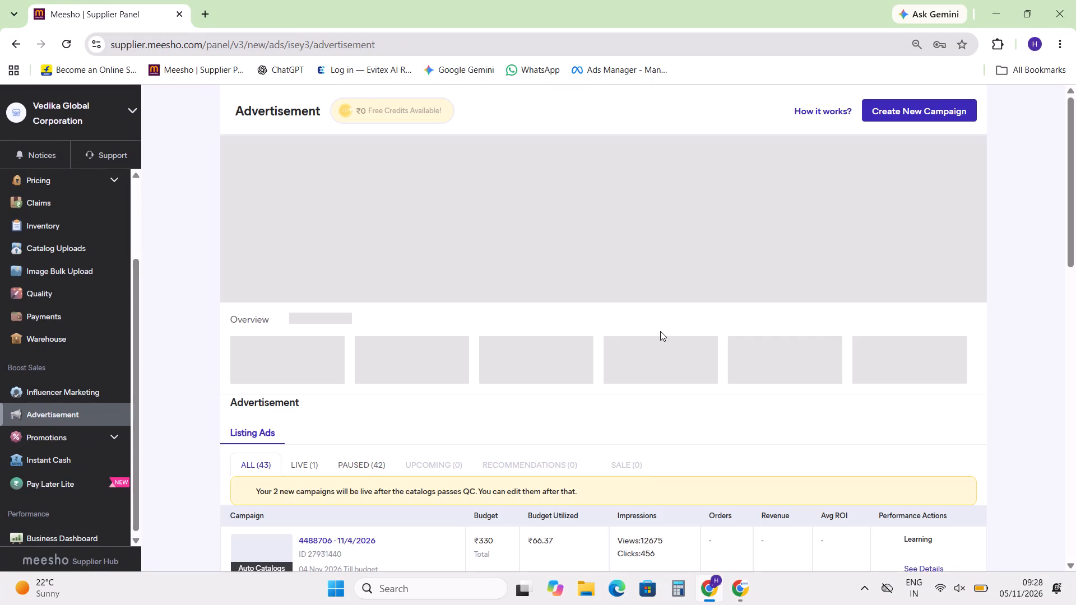
scroll(653, 332, down, 6)
scroll(666, 357, up, 2)
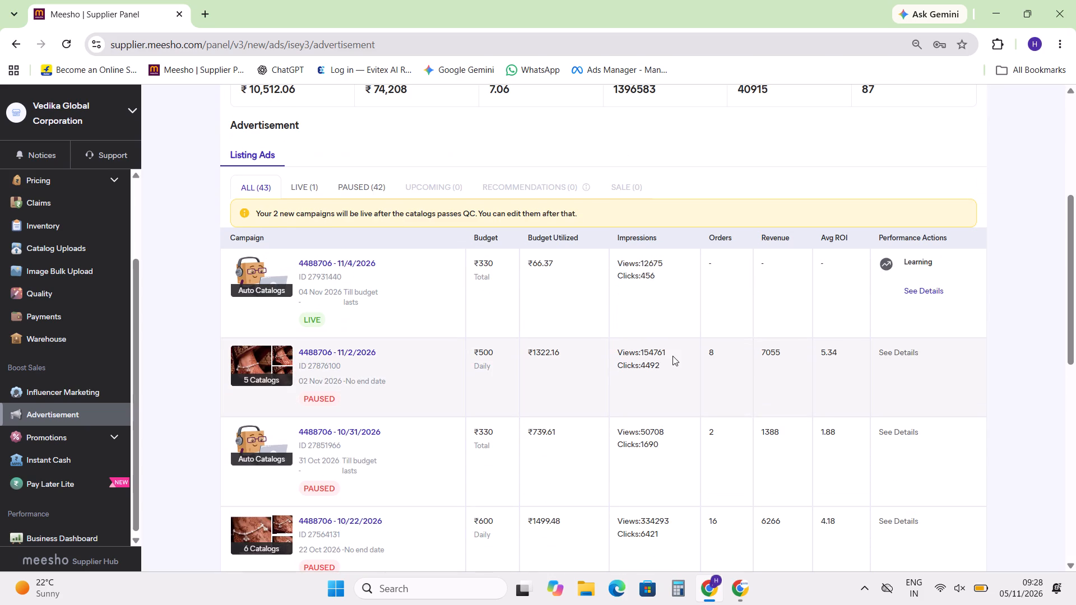
click(926, 292)
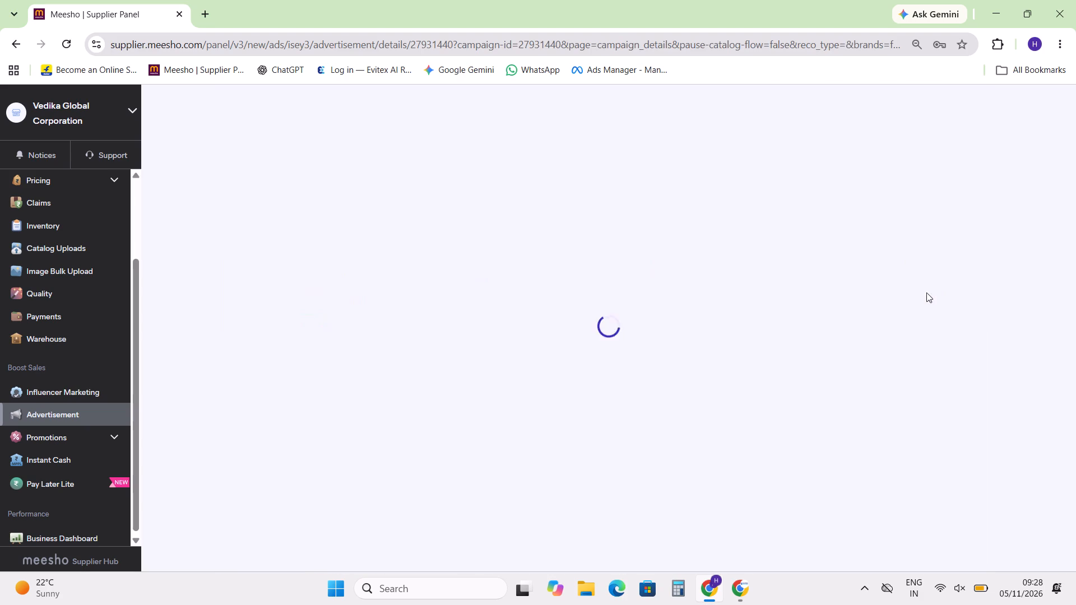
scroll(777, 350, down, 6)
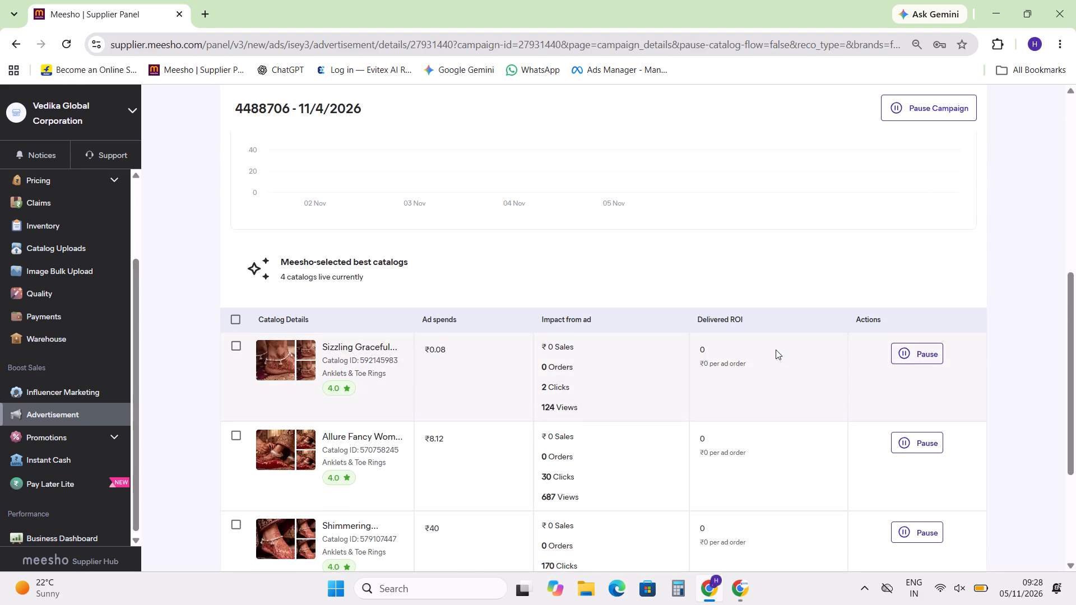
scroll(776, 350, down, 14)
click(81, 412)
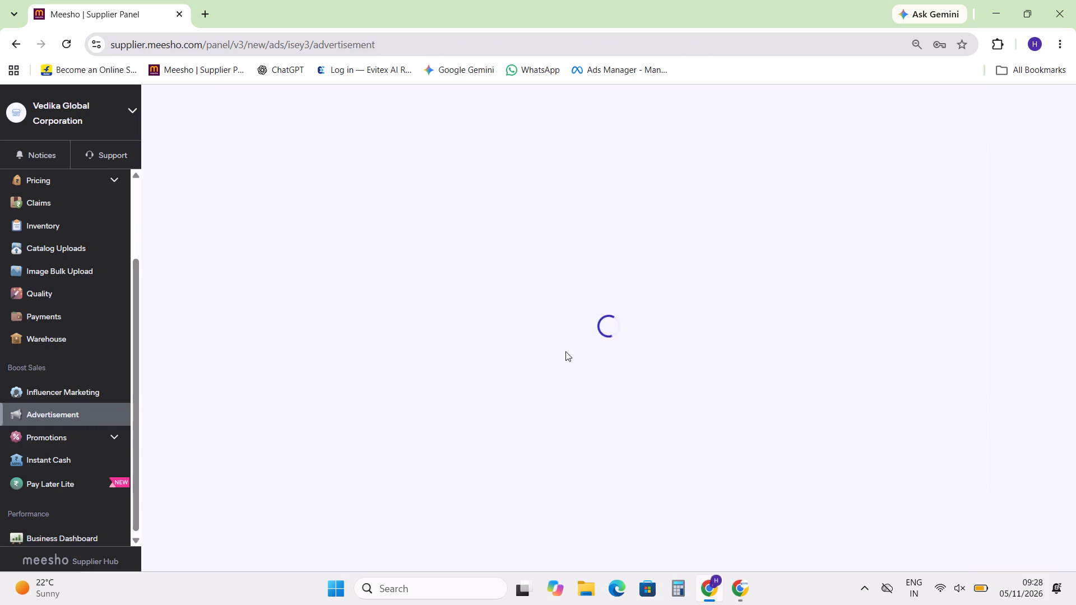
scroll(615, 319, down, 5)
scroll(22, 349, up, 1)
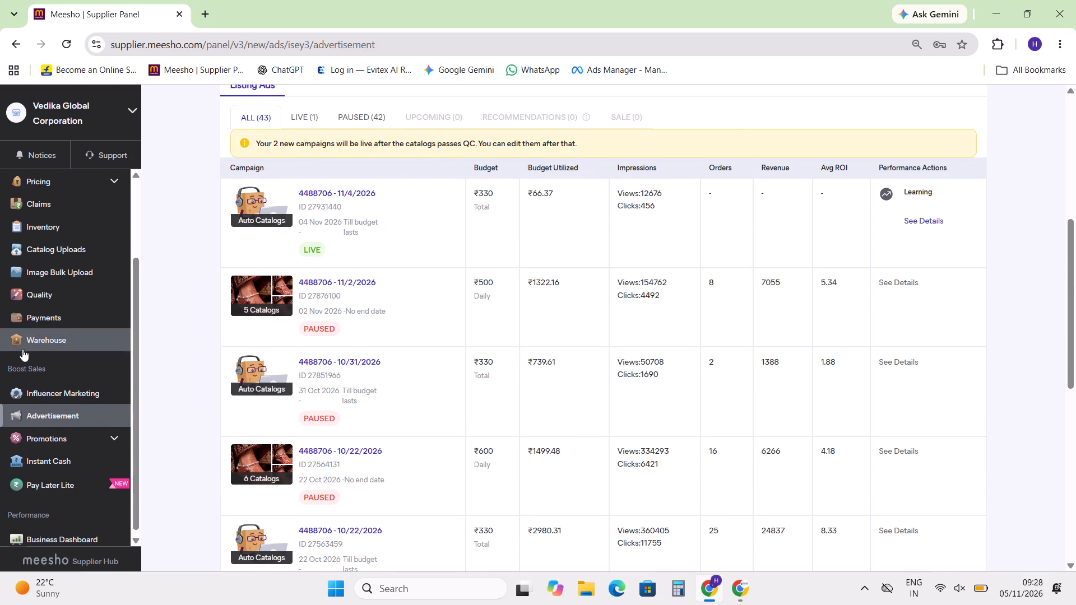
Check Vedika Global Corporation's pending orders and ready-to-ship orders.
scroll(22, 349, up, 1)
click(53, 243)
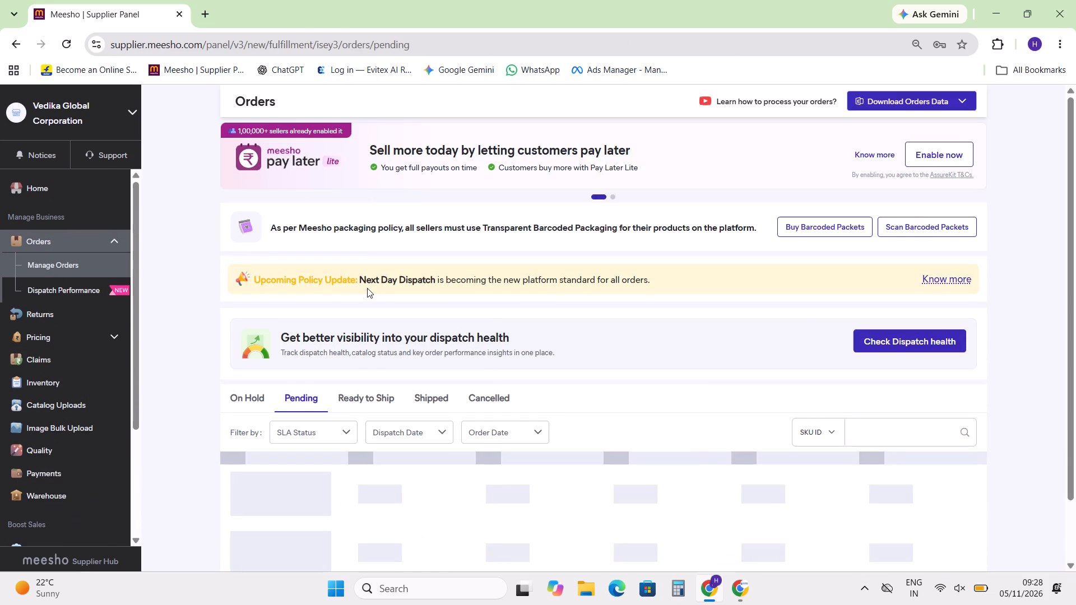
scroll(375, 286, down, 3)
click(367, 193)
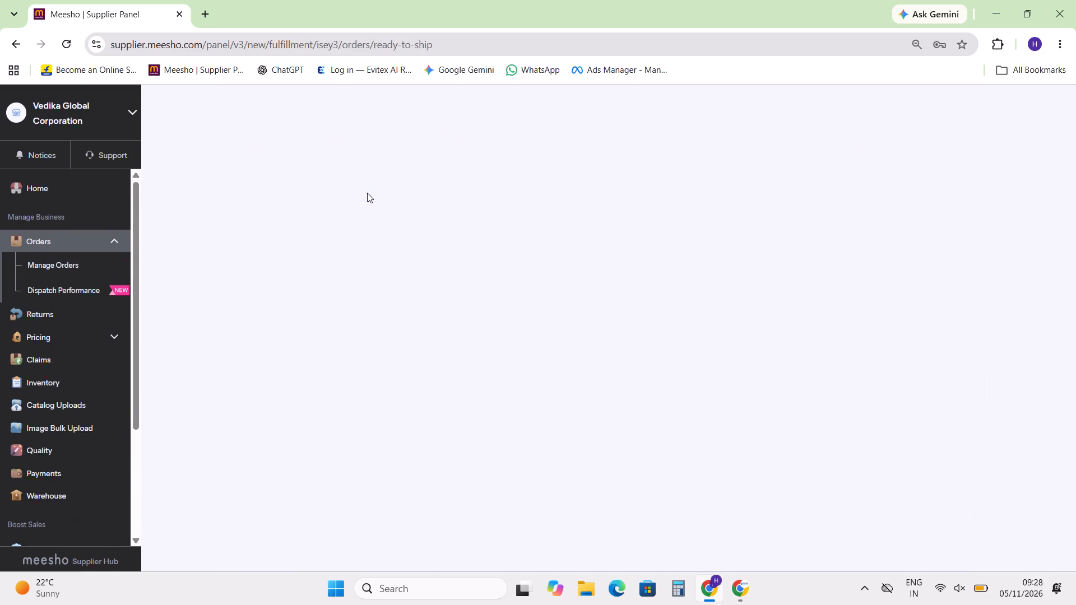
scroll(416, 198, down, 2)
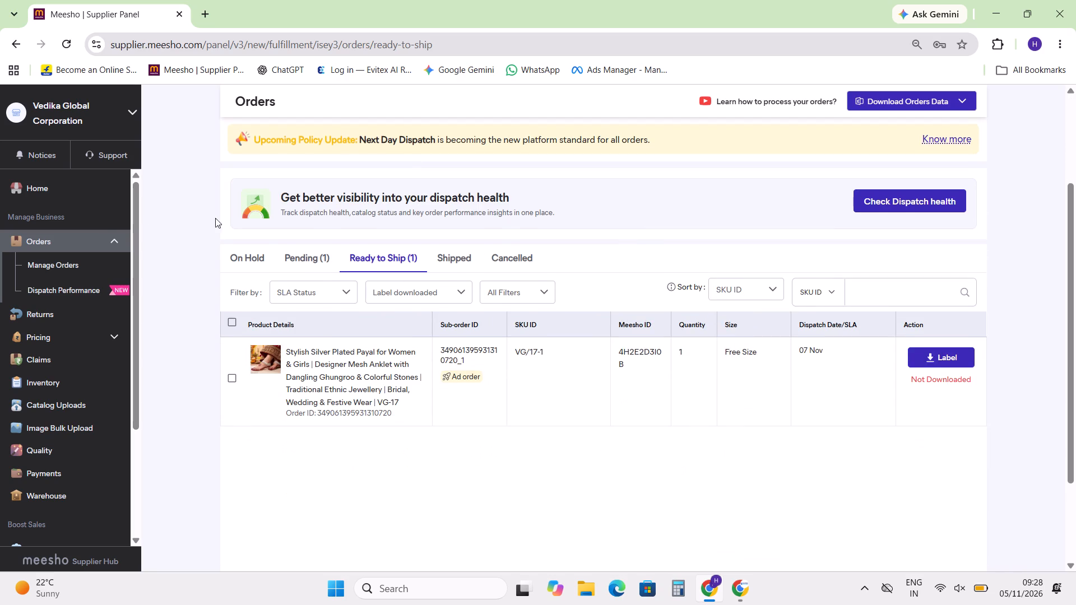
scroll(103, 218, up, 4)
View the list of support tickets raised by Vedika Global Corporation.
click(117, 164)
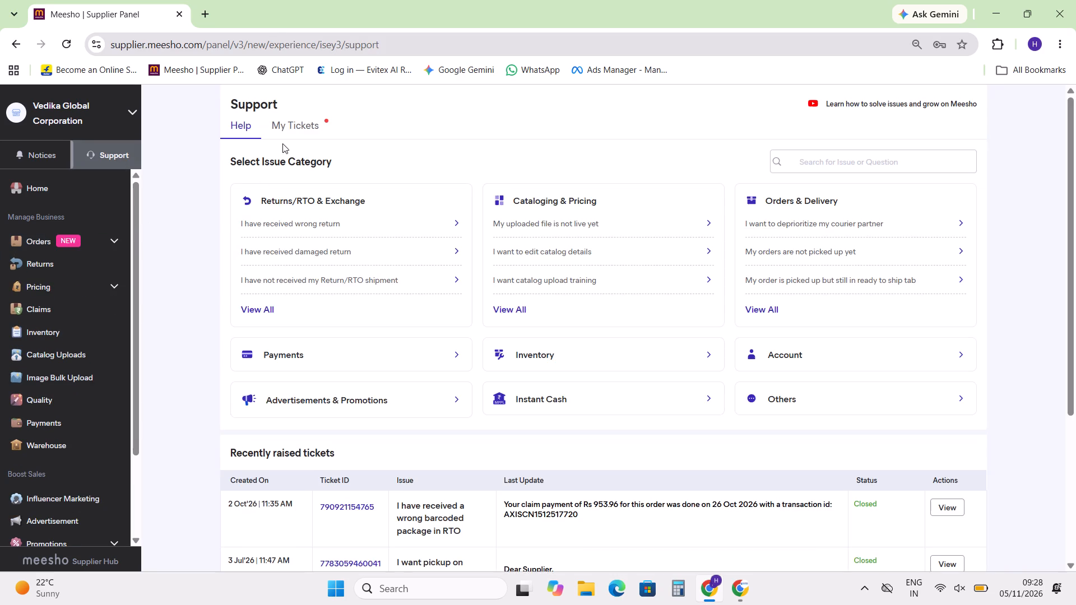
click(286, 131)
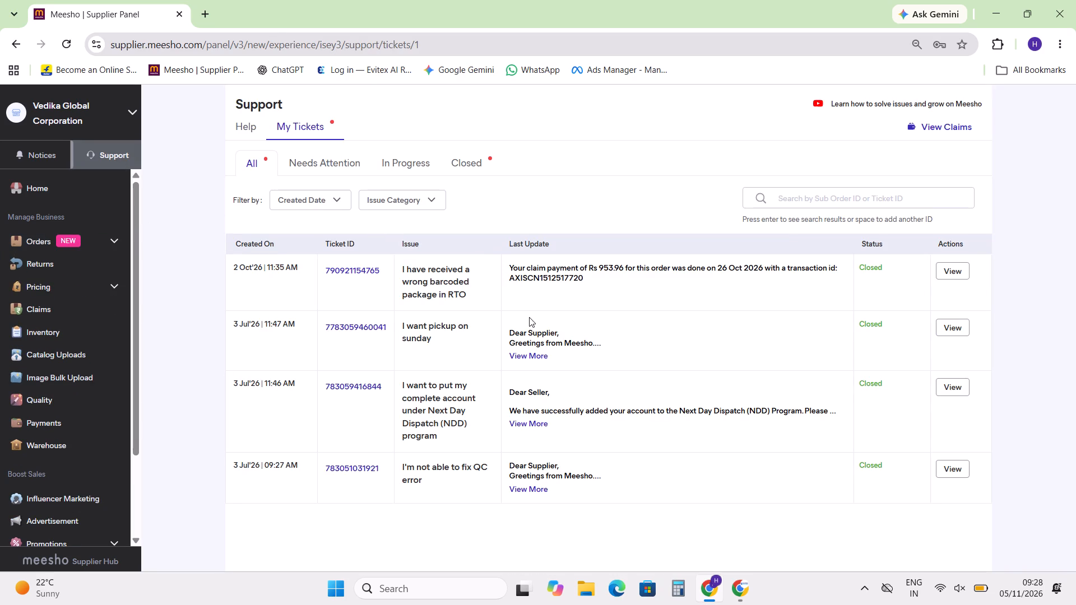
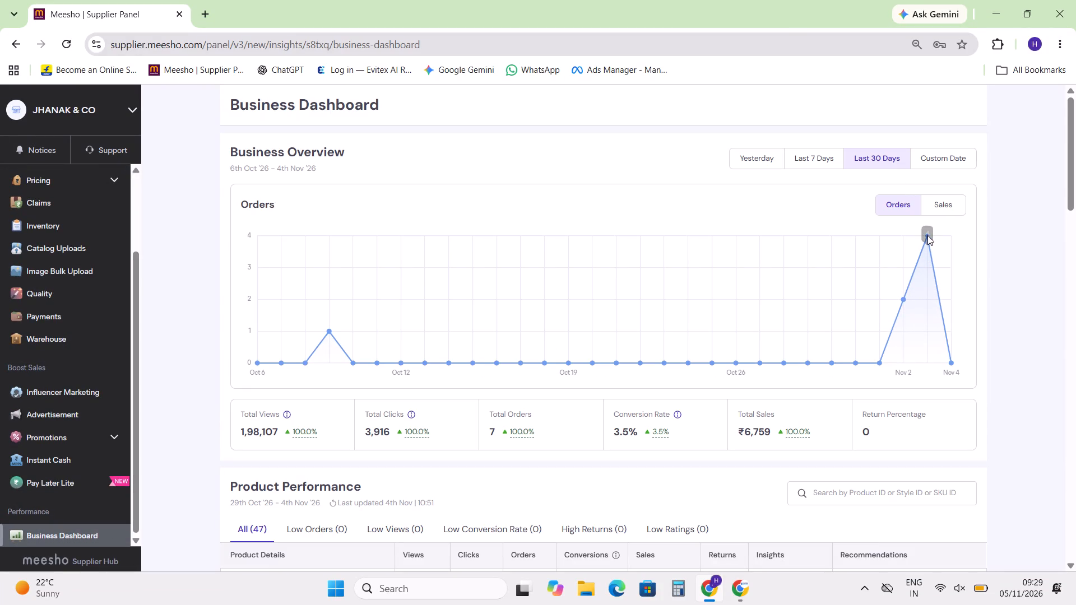
Review the ready-to-ship orders of JHANAK & CO, including their dispatch dates and label status.
scroll(66, 311, up, 2)
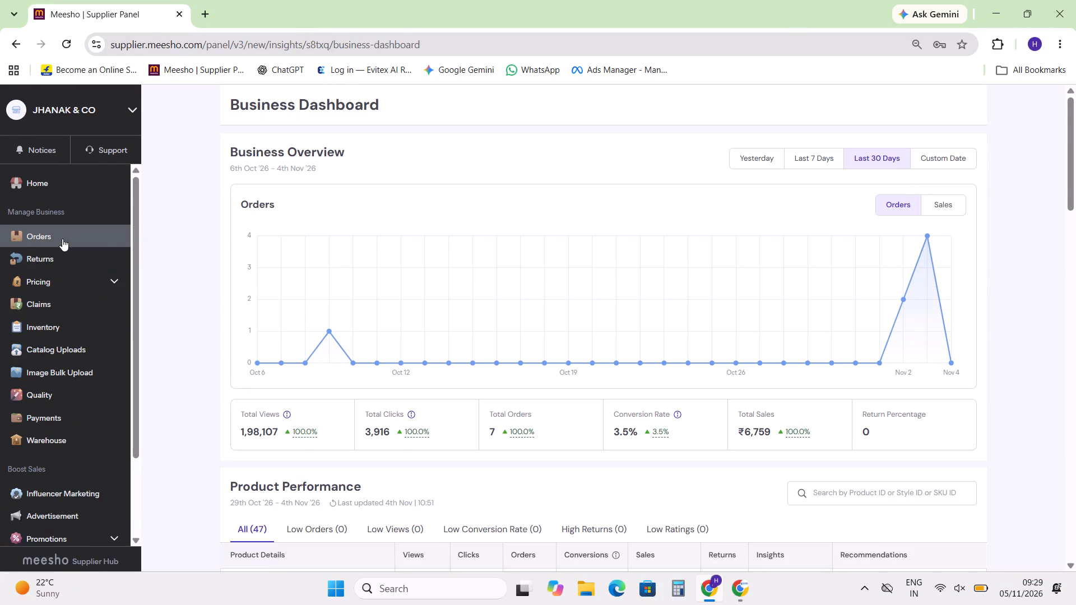
click(62, 239)
click(365, 281)
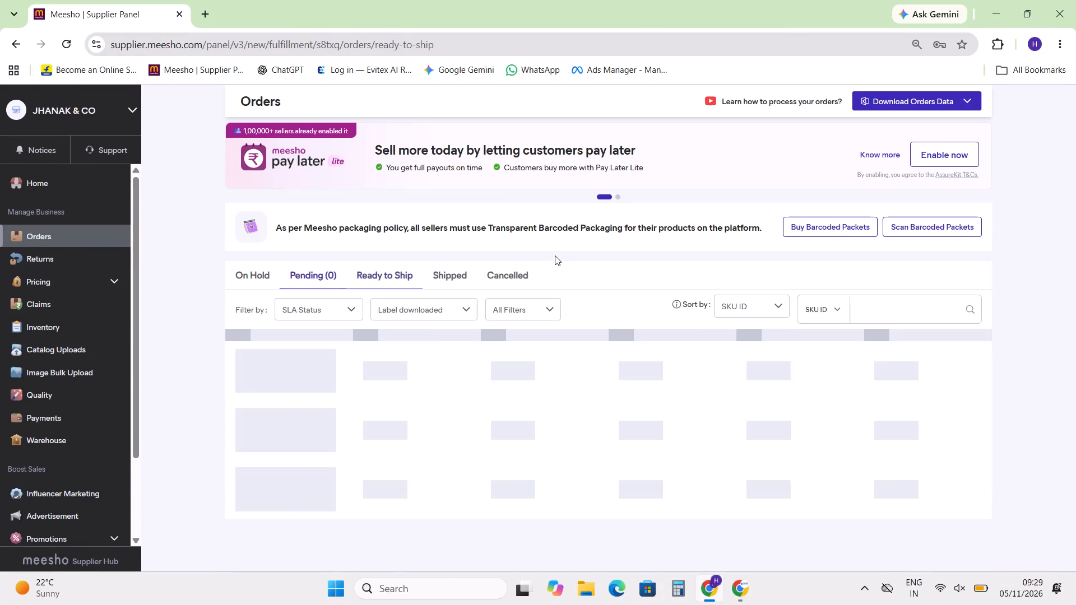
scroll(512, 221, down, 6)
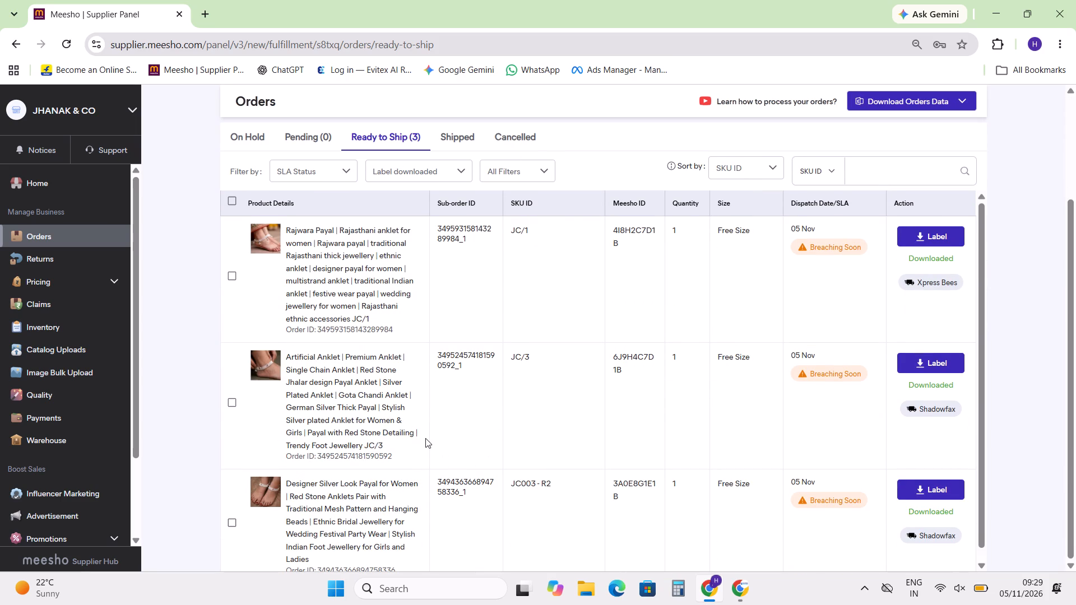
scroll(426, 409, down, 10)
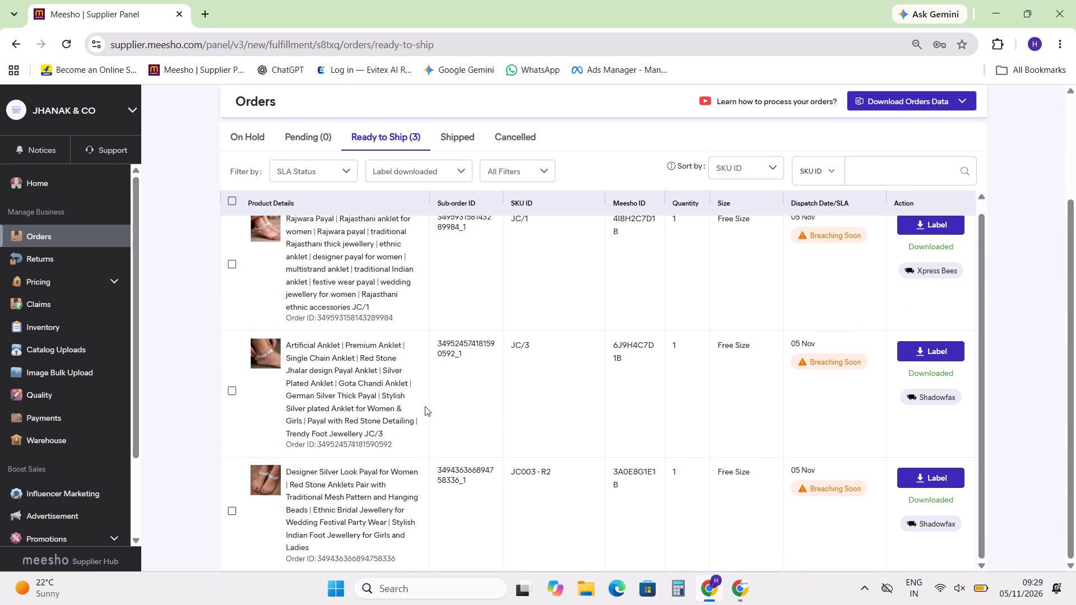
scroll(425, 406, down, 1)
scroll(426, 404, up, 12)
scroll(405, 375, down, 10)
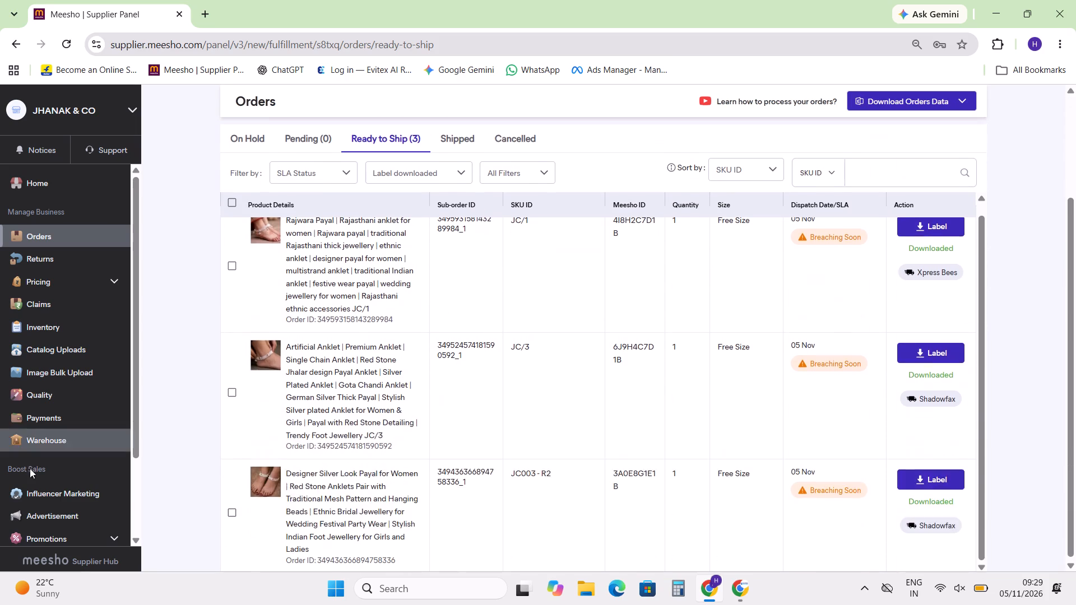
Review JHANAK & CO's advertisement overview and its list of ad campaigns.
scroll(74, 439, down, 2)
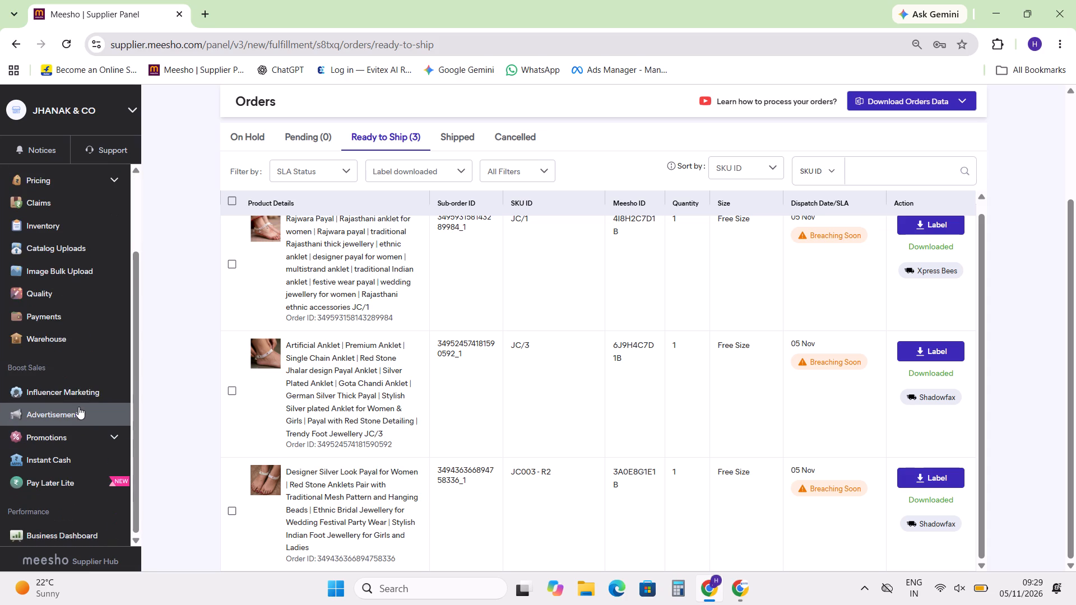
click(78, 406)
scroll(466, 321, down, 4)
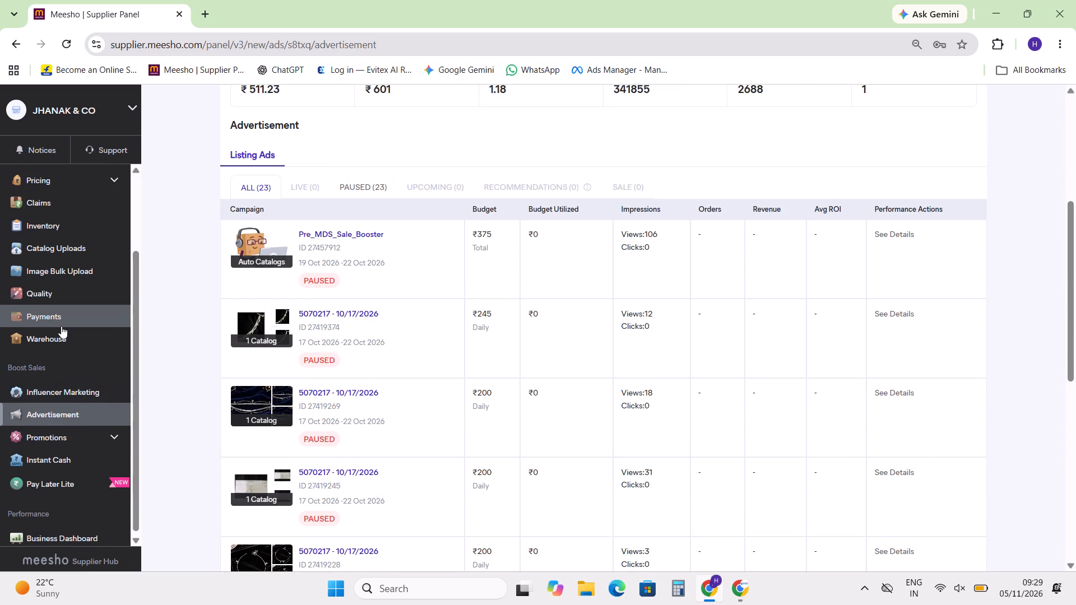
View JHANAK & CO's upcoming and completed payments.
click(58, 320)
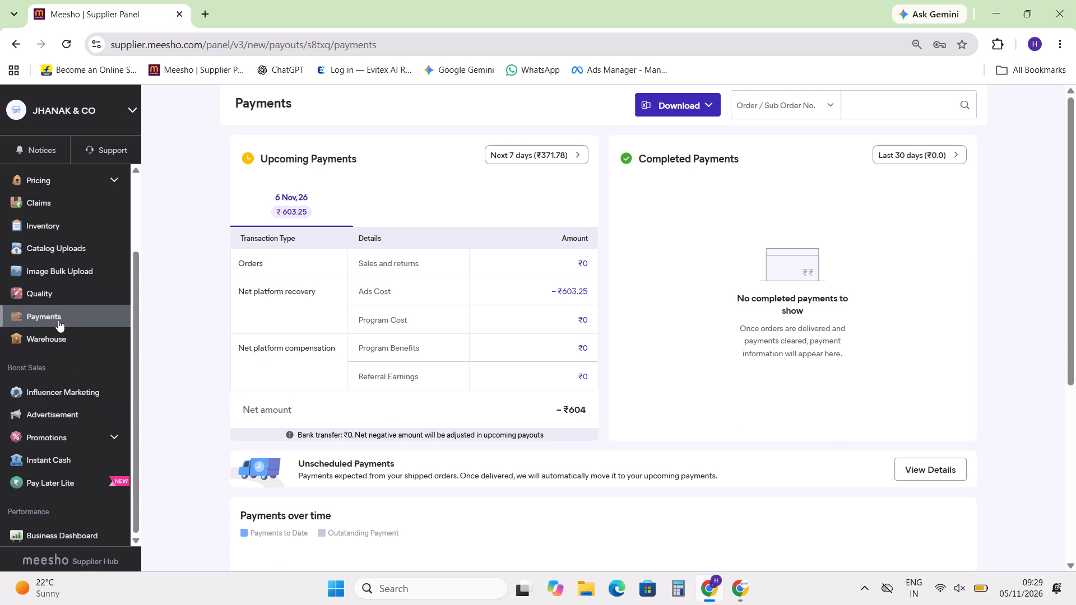
Check JHANAK & CO's pending orders.
scroll(58, 320, up, 3)
click(46, 242)
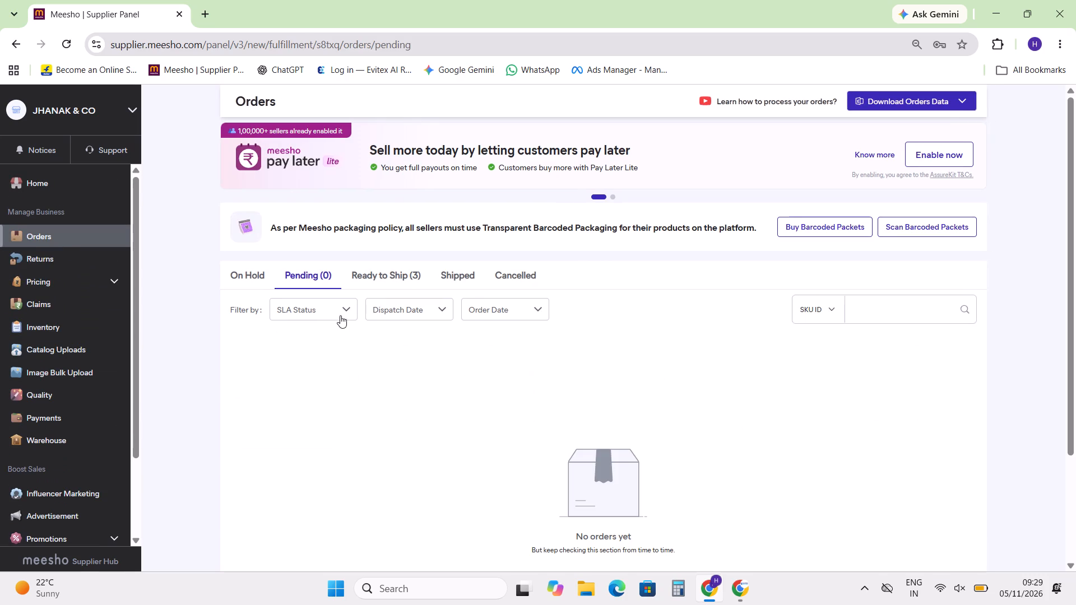
Review JHANAK & CO's business overview for the last 7 days and the performance of its individual products.
scroll(89, 439, down, 4)
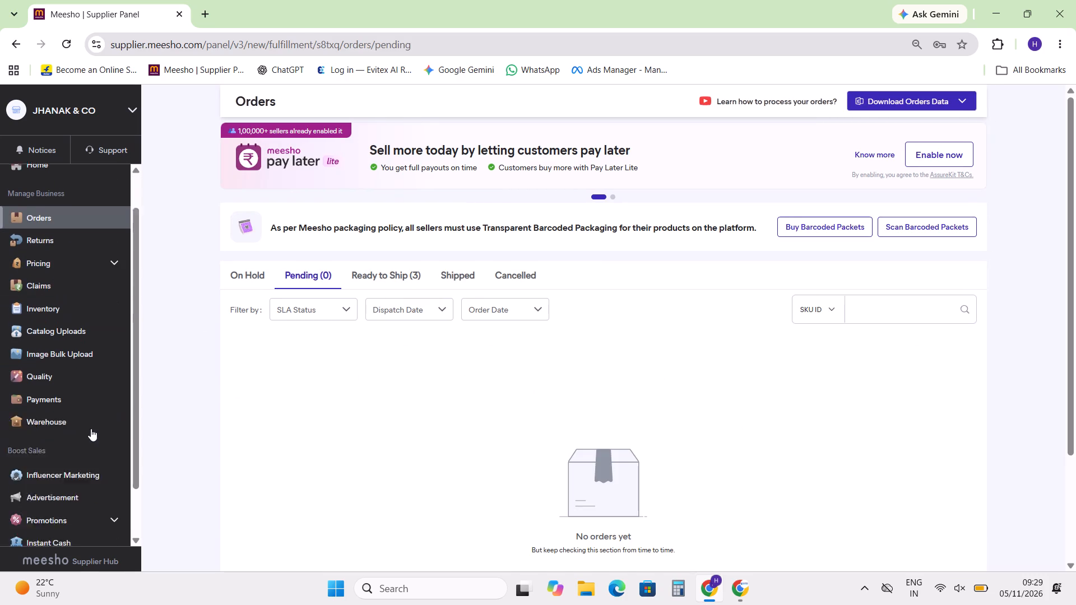
scroll(91, 429, down, 7)
click(110, 542)
scroll(538, 407, up, 1)
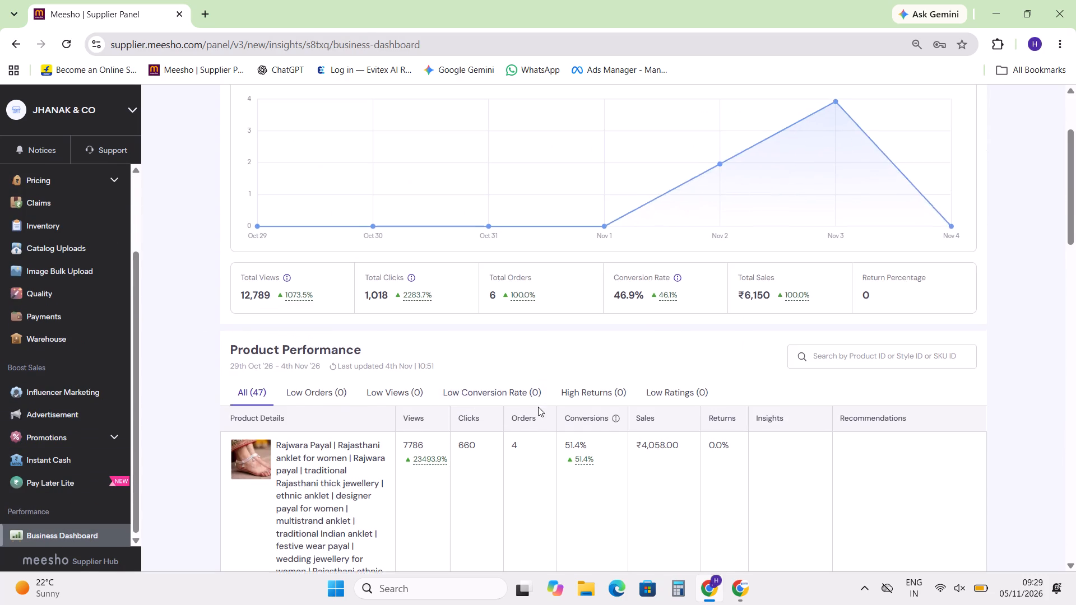
scroll(538, 407, up, 1)
scroll(542, 403, down, 4)
scroll(545, 395, up, 1)
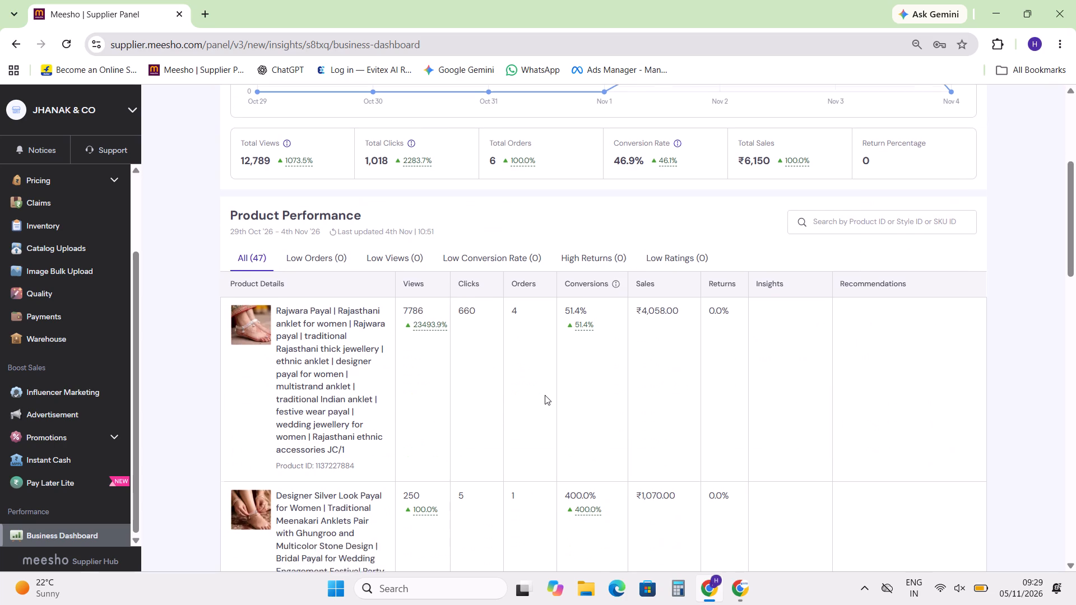
scroll(545, 395, up, 4)
scroll(6, 301, up, 1)
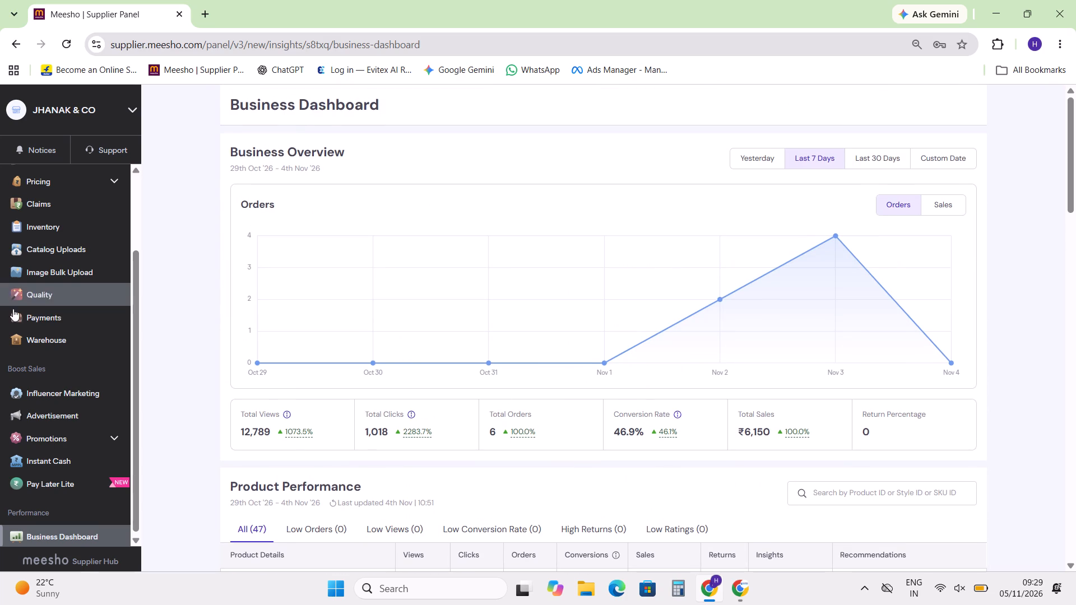
Look through JHANAK & CO's active inventory catalogs across all stock.
scroll(13, 309, up, 1)
click(63, 331)
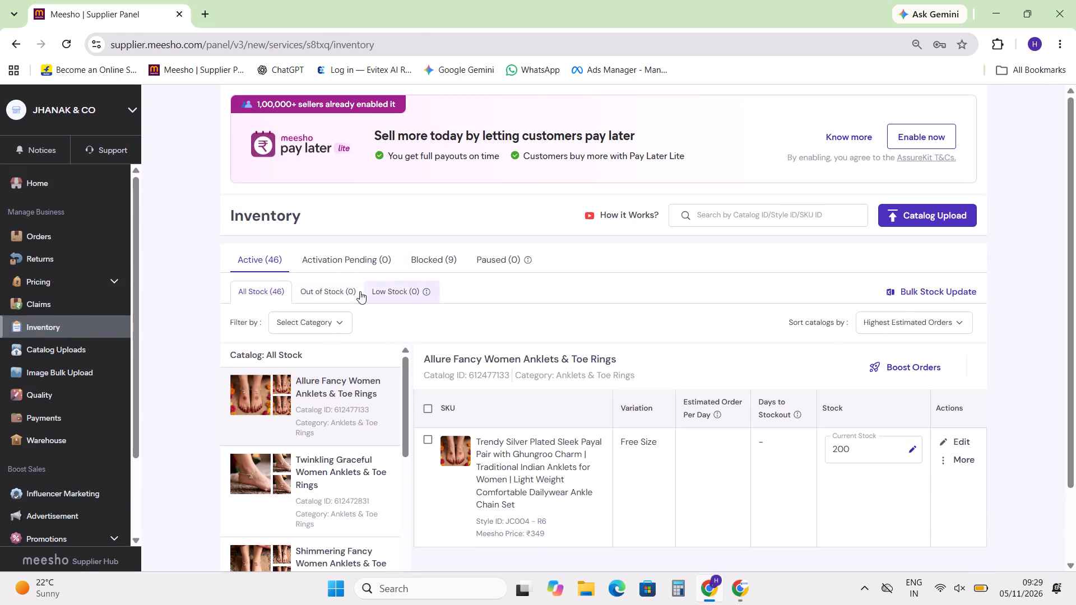
scroll(353, 218, down, 2)
scroll(308, 394, down, 8)
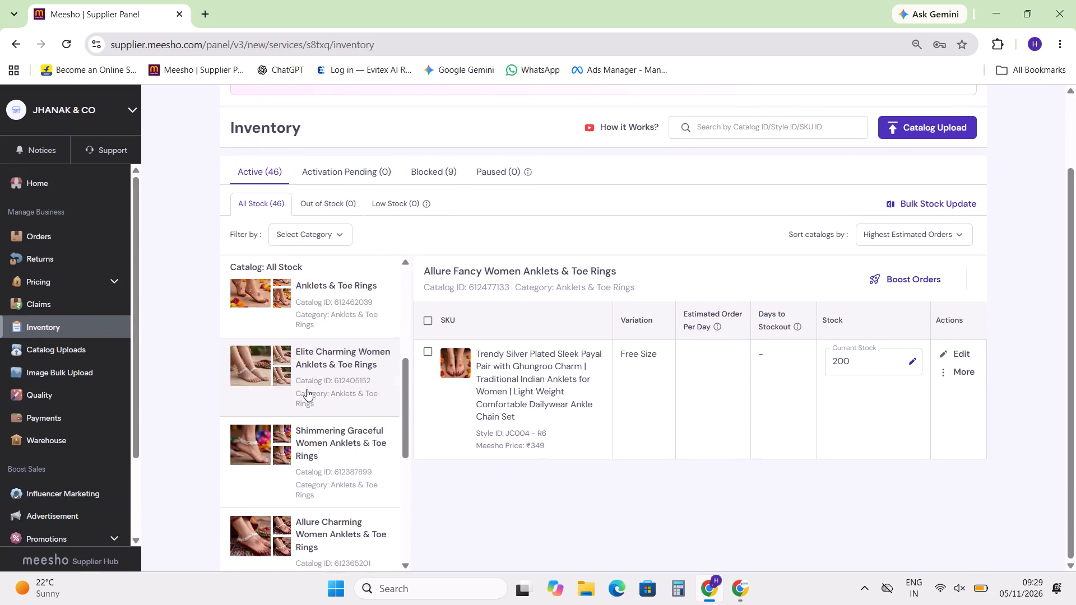
scroll(307, 389, down, 10)
scroll(316, 453, up, 19)
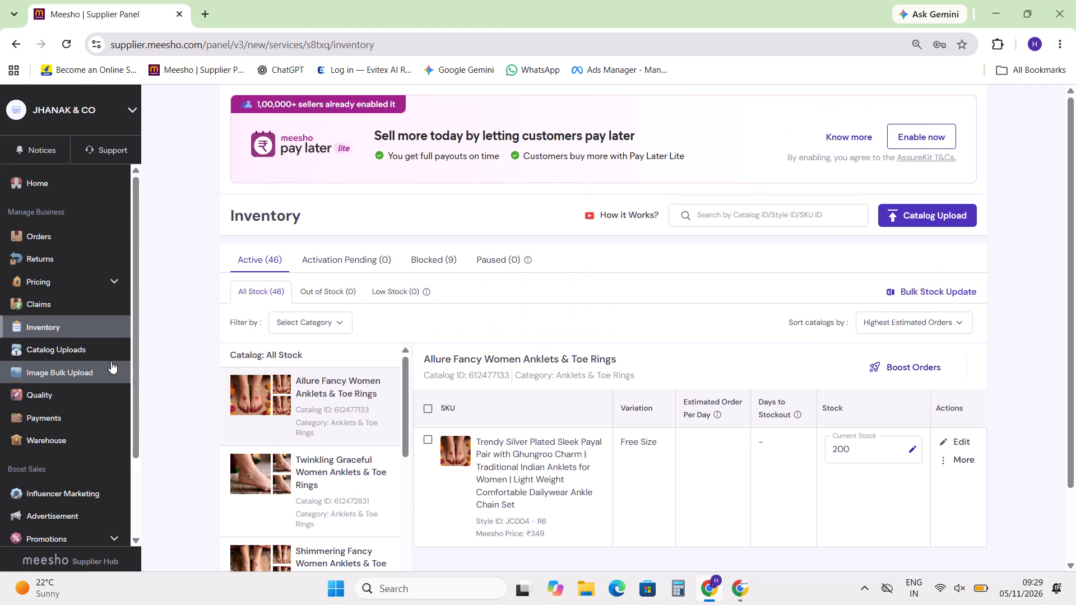
Examine JHANAK & CO's single catalog uploads with their creation dates and QC status.
click(80, 352)
click(380, 360)
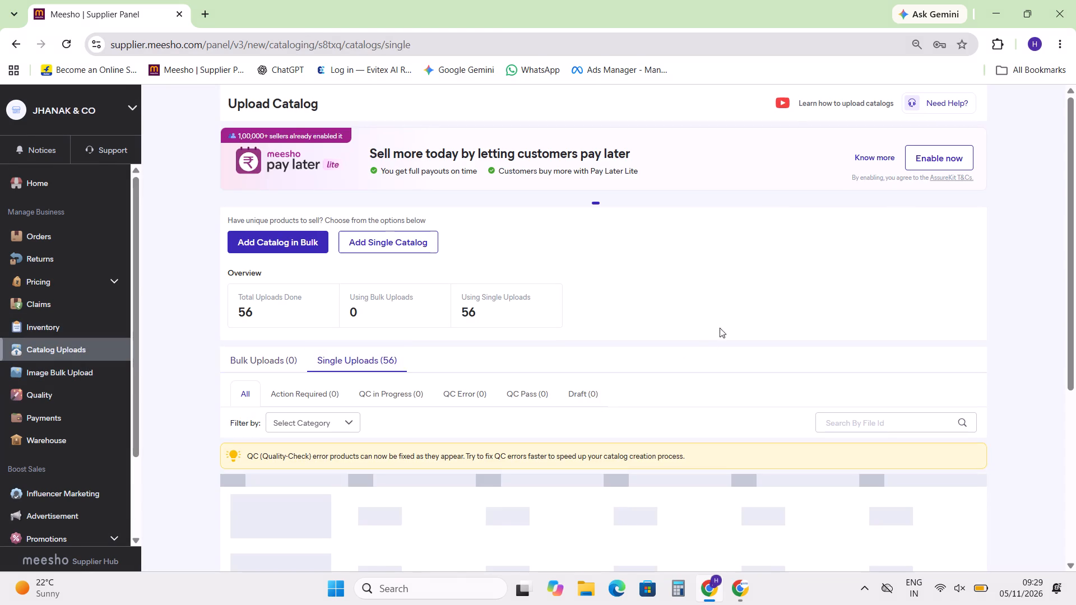
scroll(694, 288, down, 6)
scroll(527, 473, down, 11)
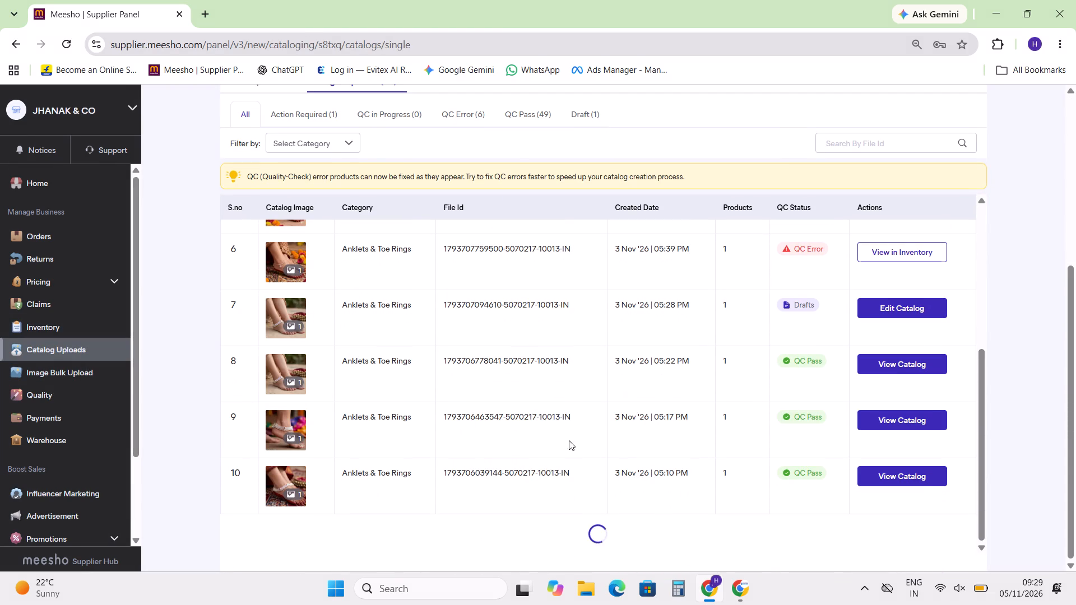
scroll(573, 433, down, 18)
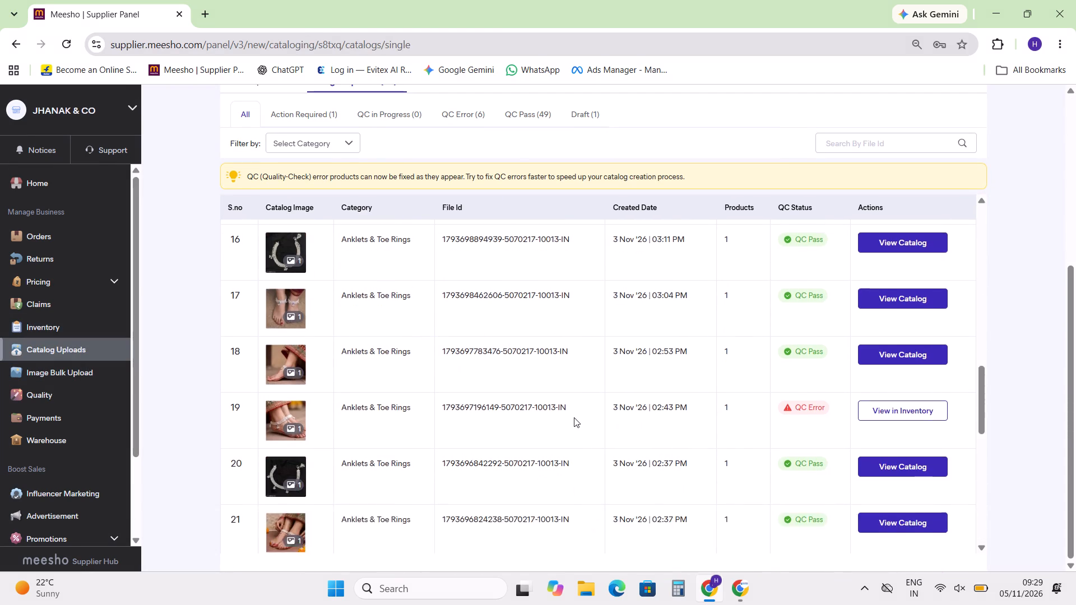
scroll(574, 417, down, 16)
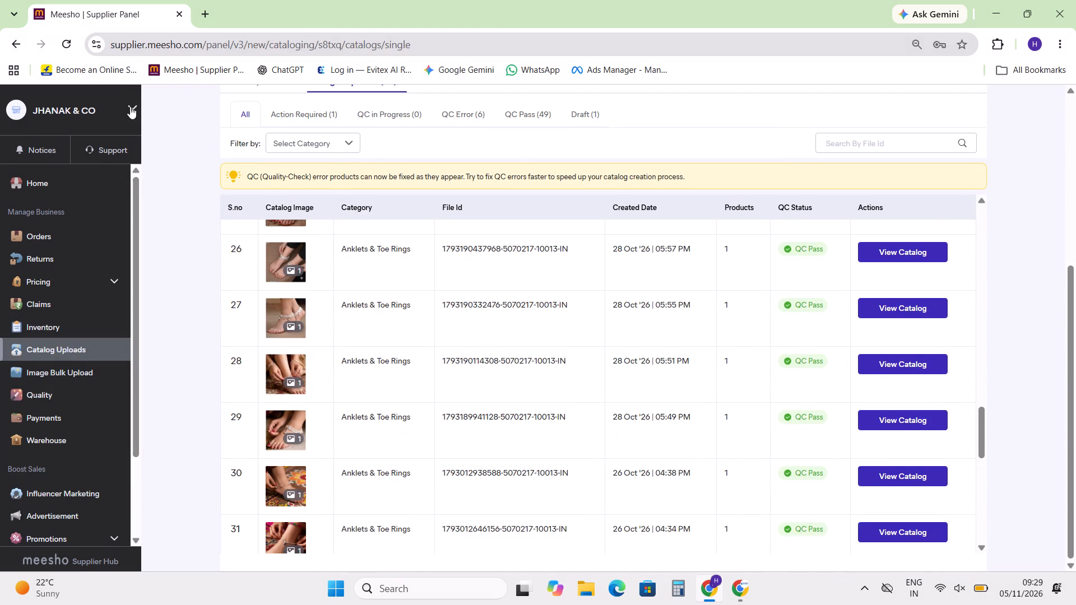
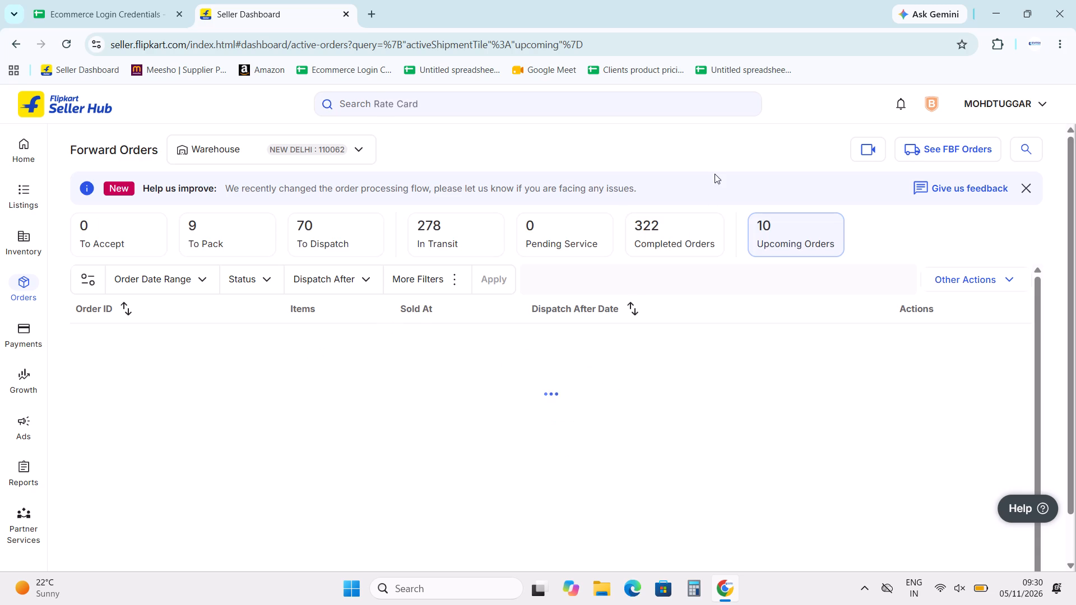
Look through MOHDTUGGAR's upcoming orders in Flipkart Seller Hub.
scroll(608, 297, down, 5)
scroll(656, 411, down, 2)
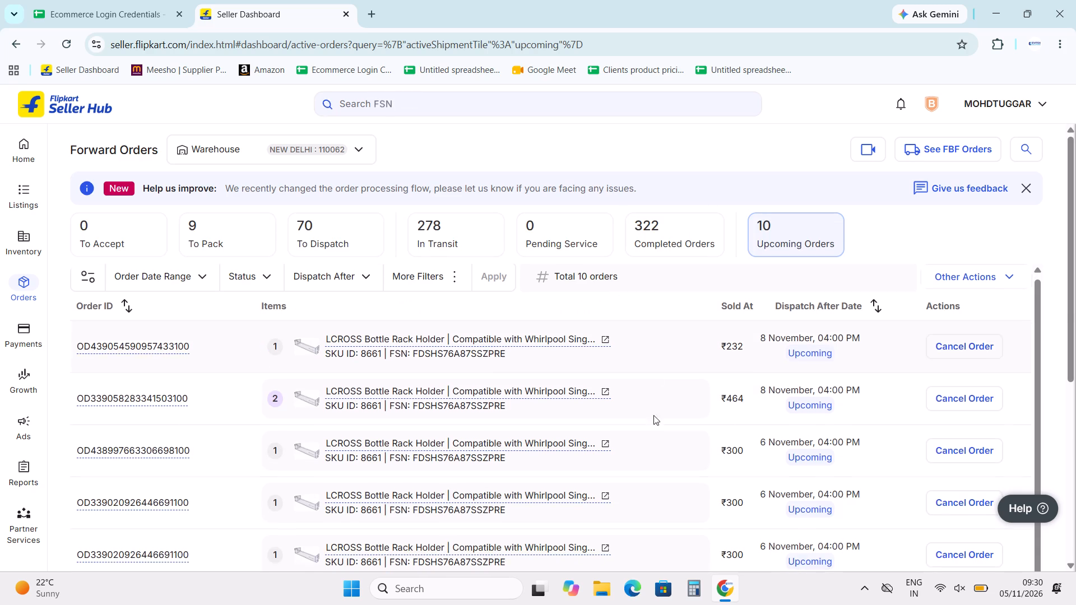
scroll(653, 415, down, 3)
scroll(646, 396, down, 20)
scroll(646, 396, down, 7)
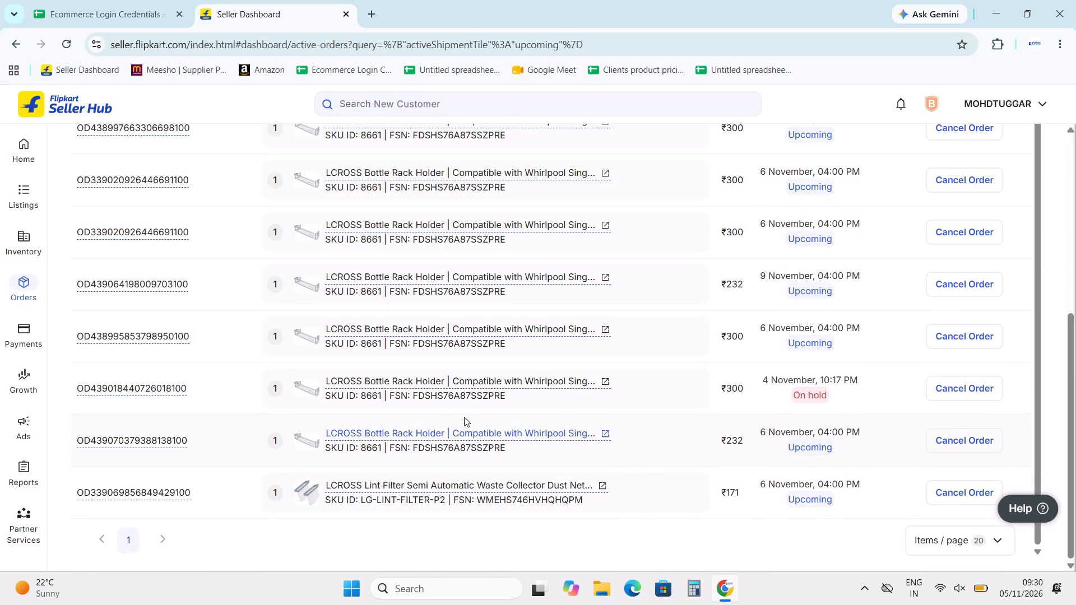
Copy the LCROSS Bottle Rack Holder's SKU ID 8661 from an upcoming order and search the listings for it.
double_click(367, 343)
right_click(367, 342)
click(416, 361)
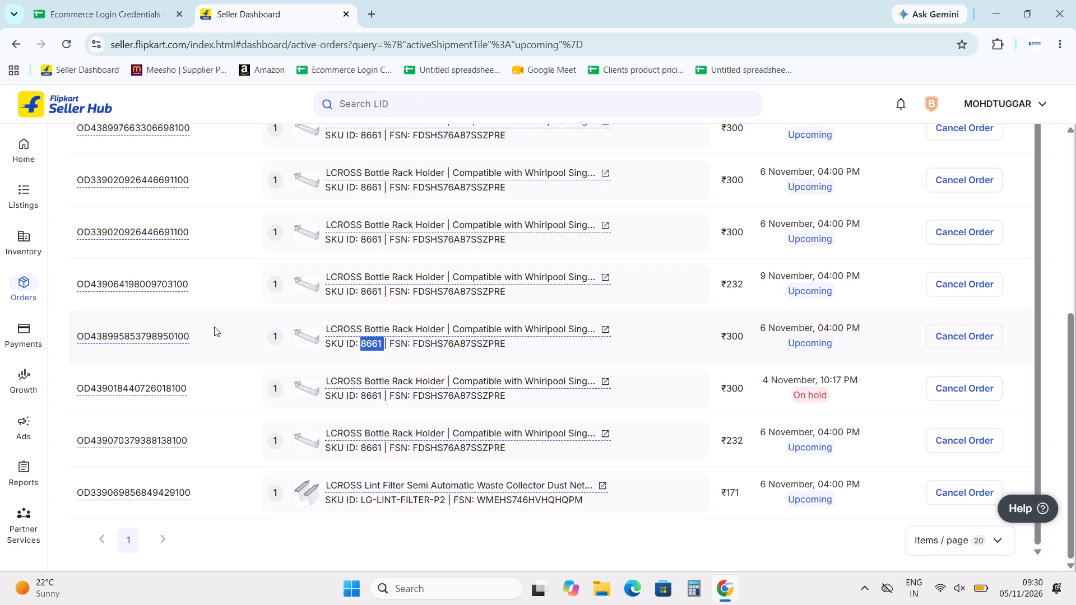
click(31, 190)
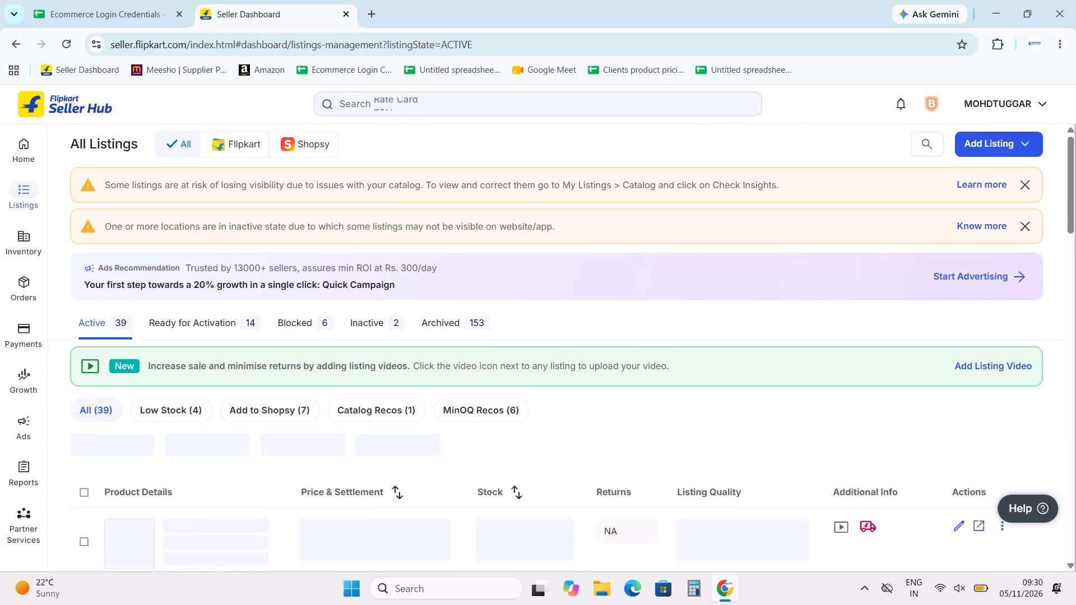
click(433, 102)
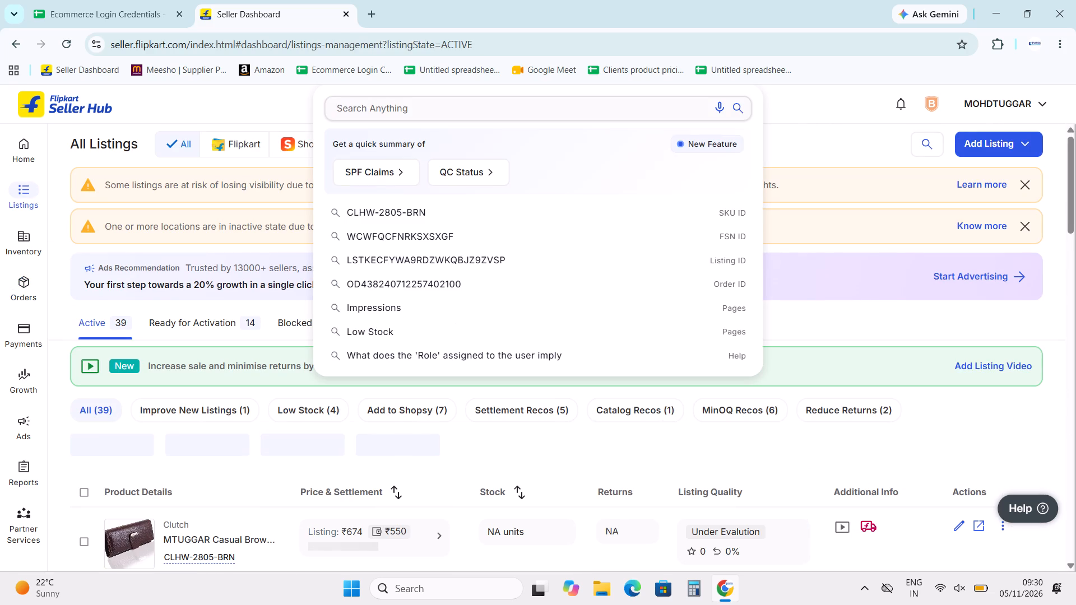
click(433, 102)
key(ctrl+v)
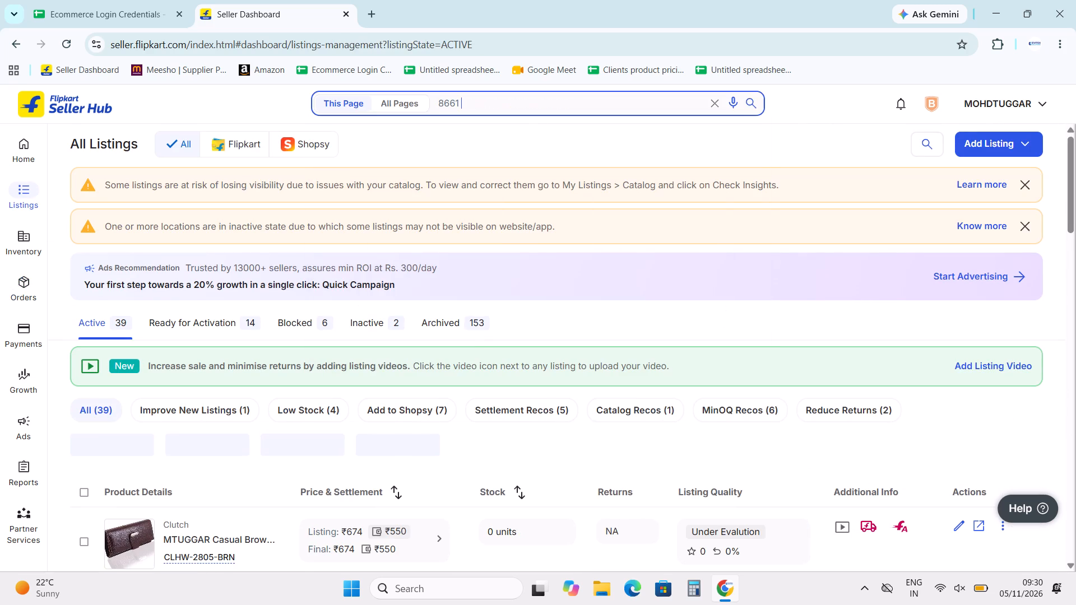
key(BackSpace)
key(Return)
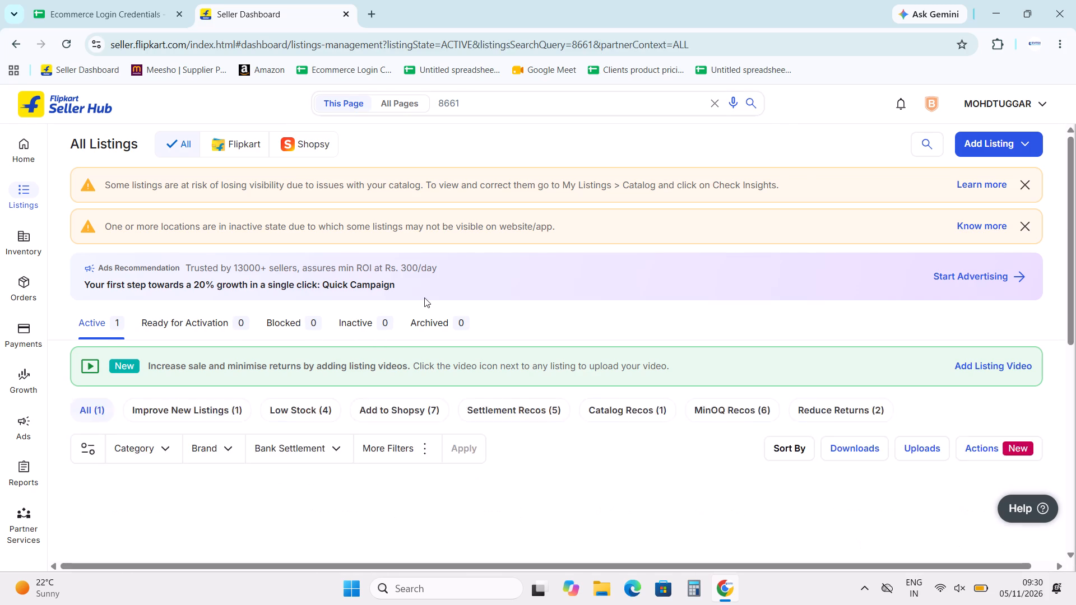
Set the bank settlement of the SKU 8661 listing to ₹212 and apply it.
scroll(553, 278, down, 2)
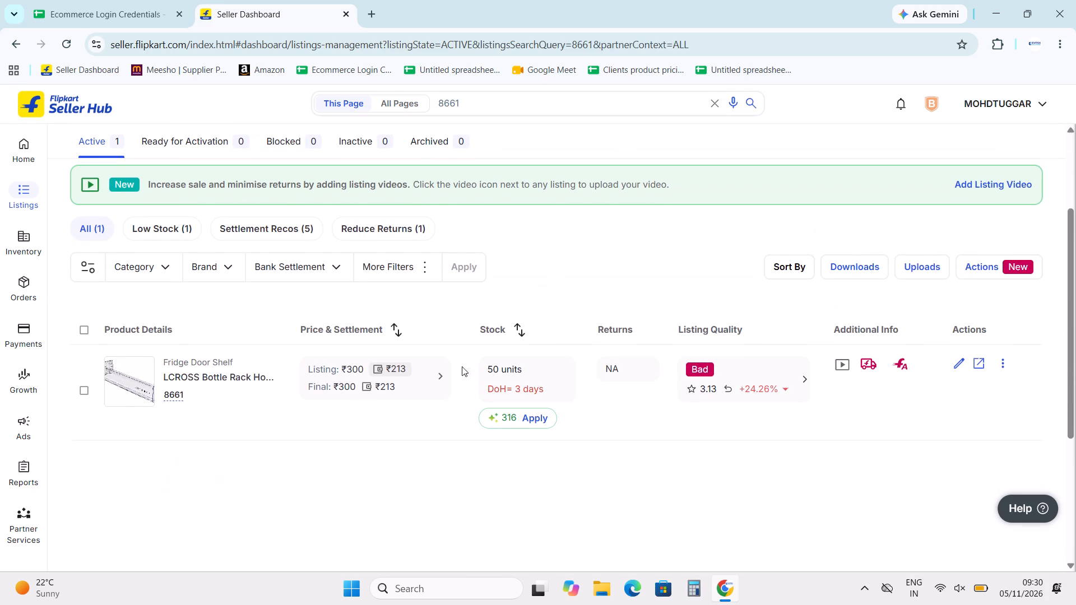
click(421, 368)
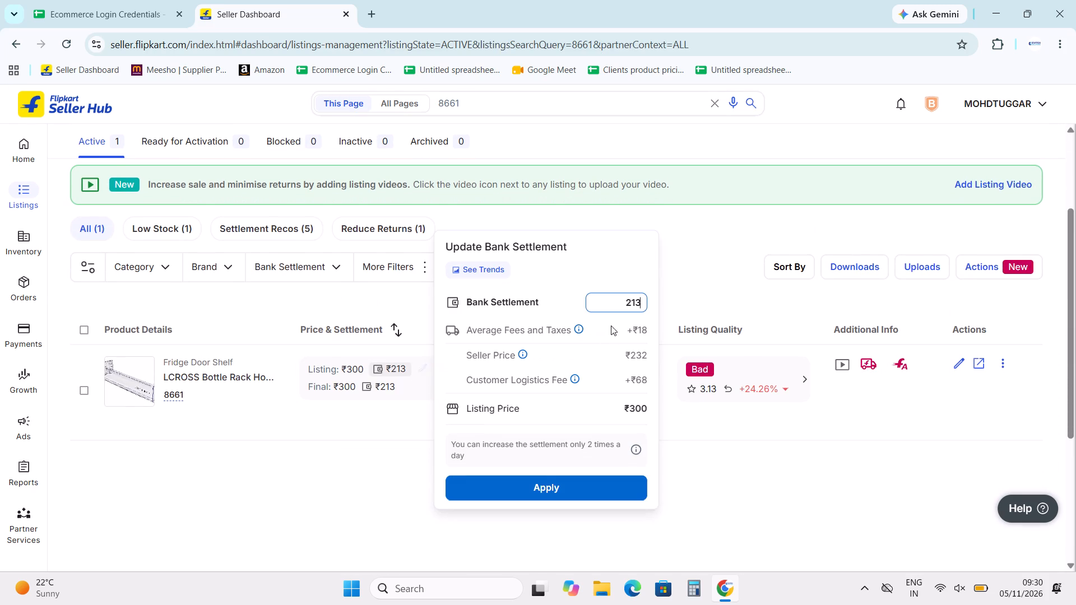
double_click(631, 298)
text(212)
click(588, 487)
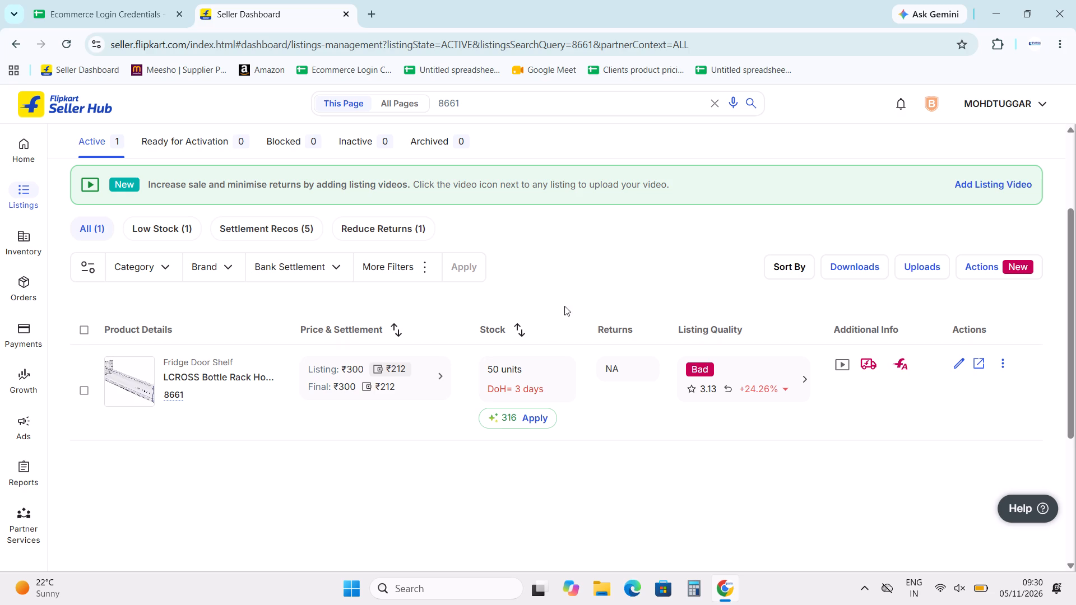
click(591, 268)
Reload the listings and check the listing and final price of SKU 8661.
click(66, 46)
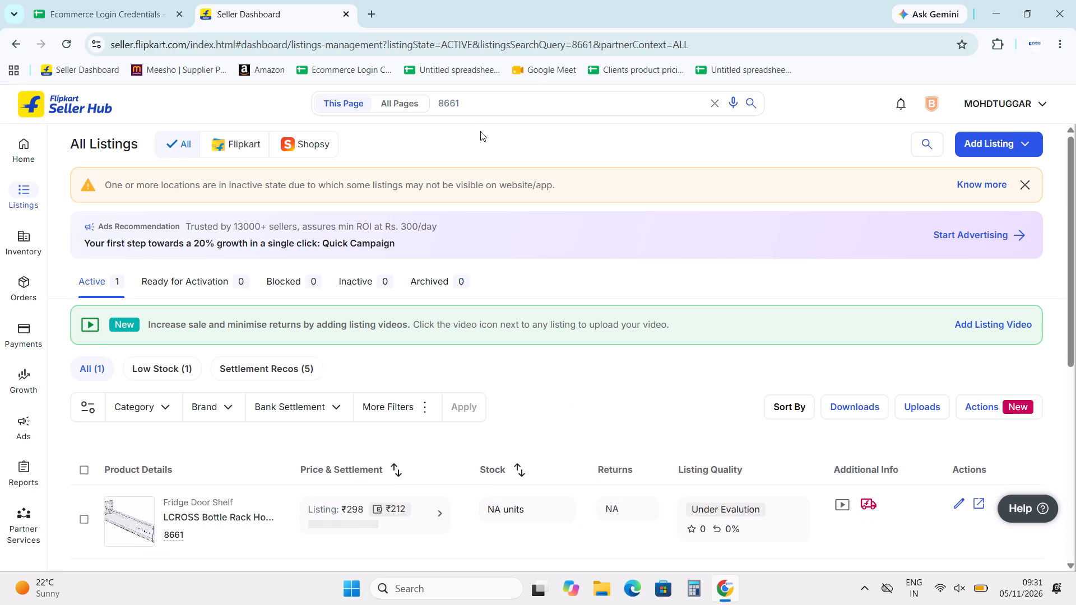
click(595, 408)
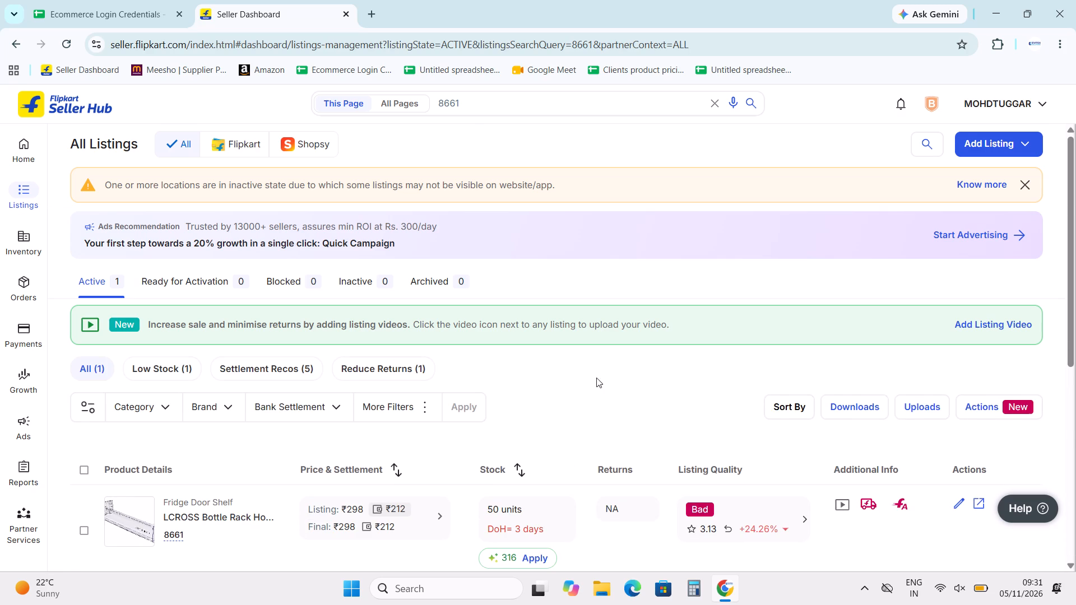
scroll(592, 371, down, 2)
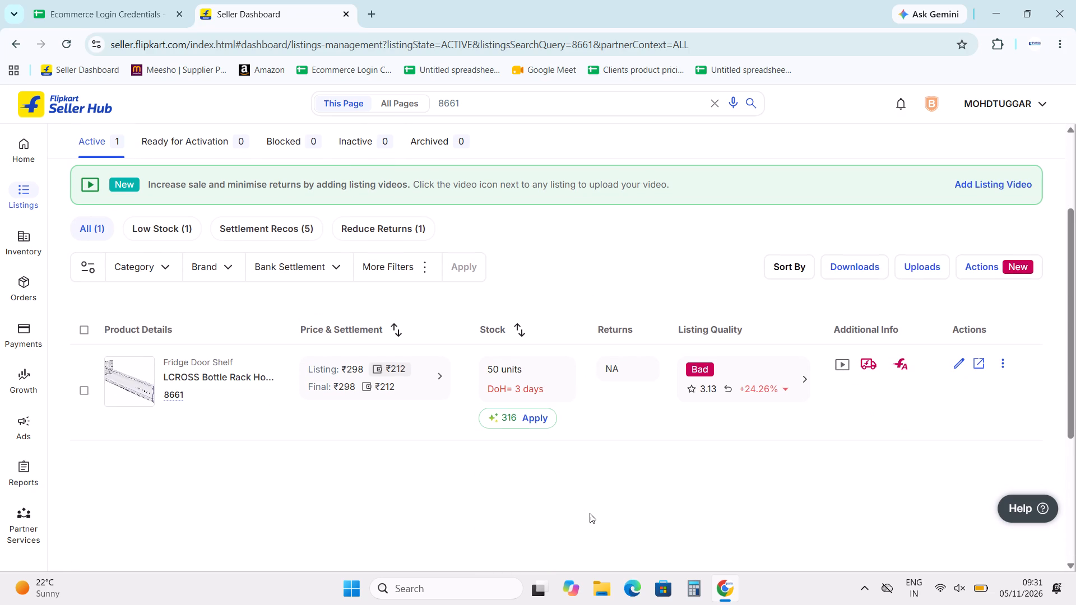
click(590, 513)
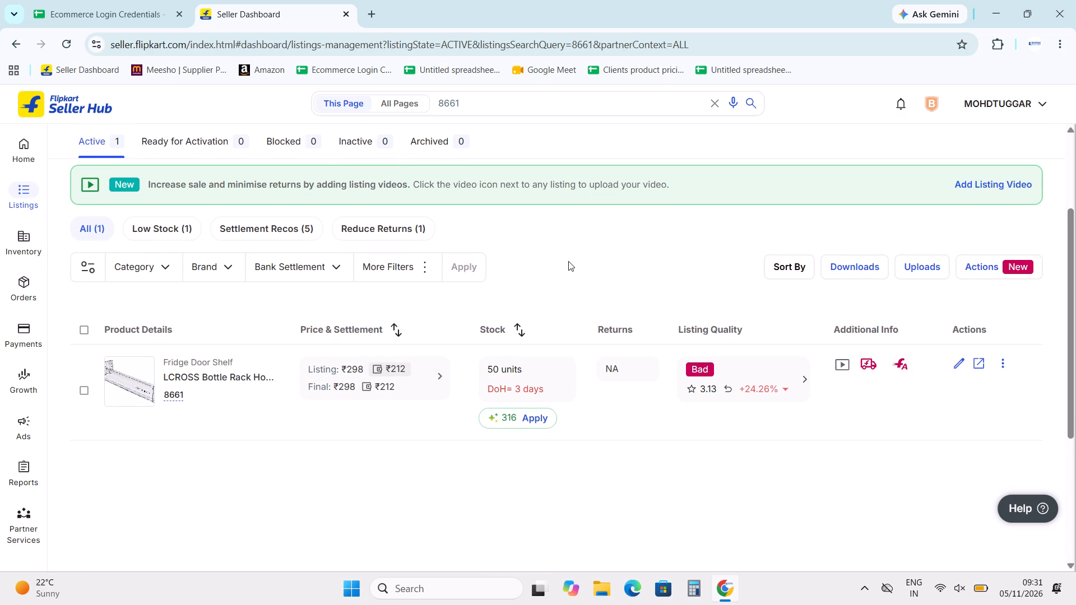
click(572, 256)
Open the LCROSS Bottle Rack Holder's product page from the upcoming orders and check its live price and details.
click(17, 281)
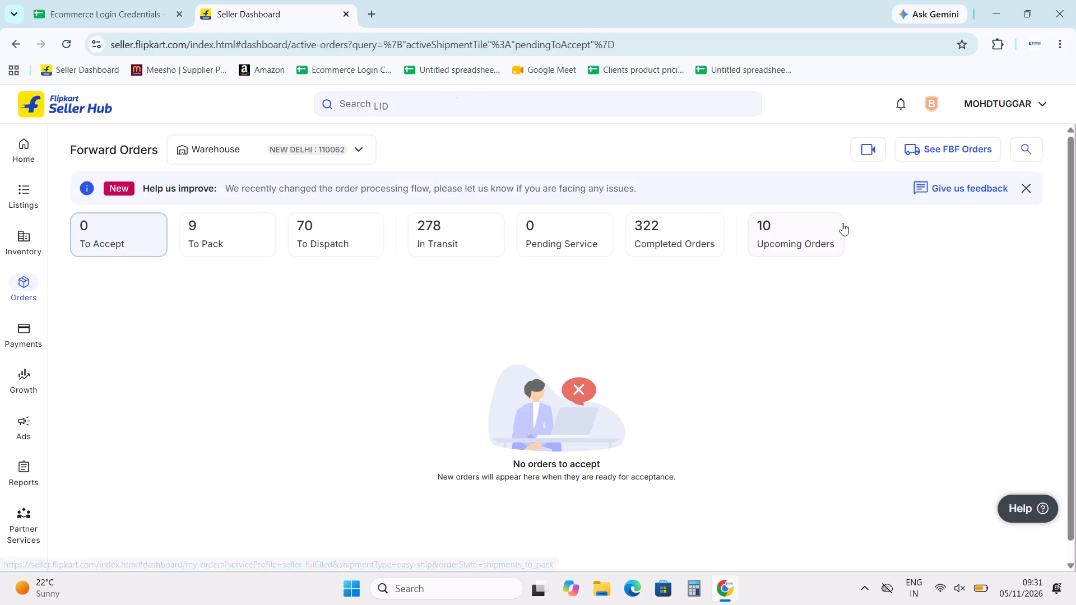
click(759, 239)
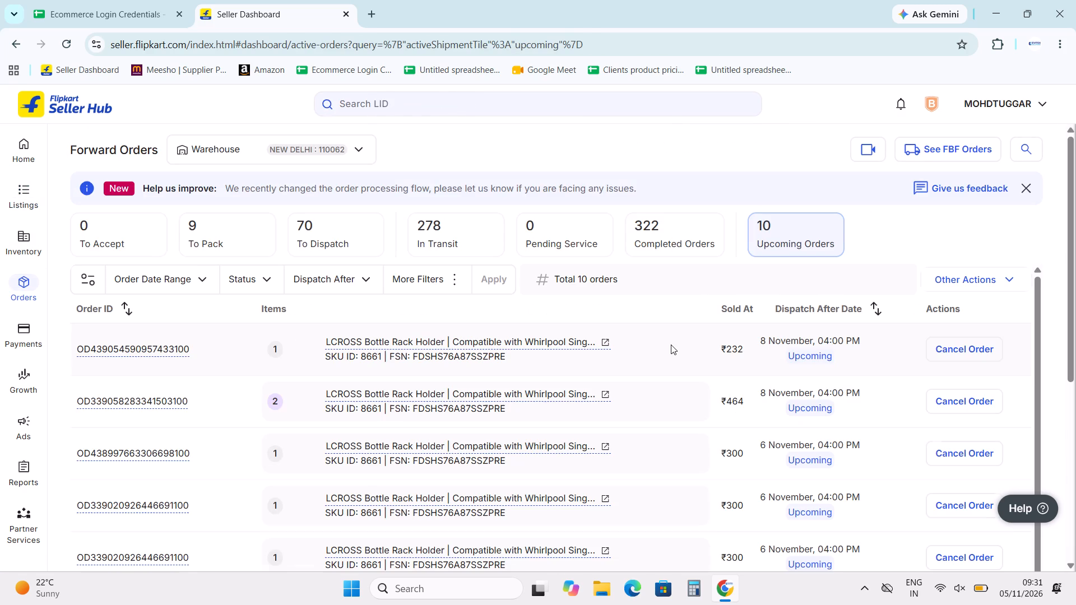
scroll(640, 302, down, 20)
scroll(640, 302, down, 3)
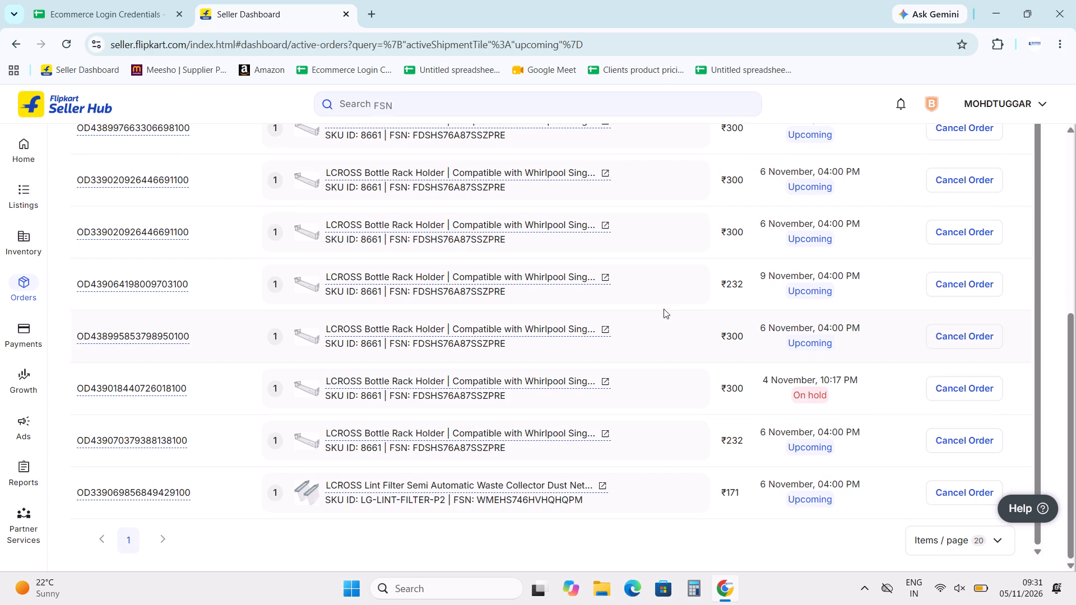
scroll(664, 309, down, 3)
click(541, 279)
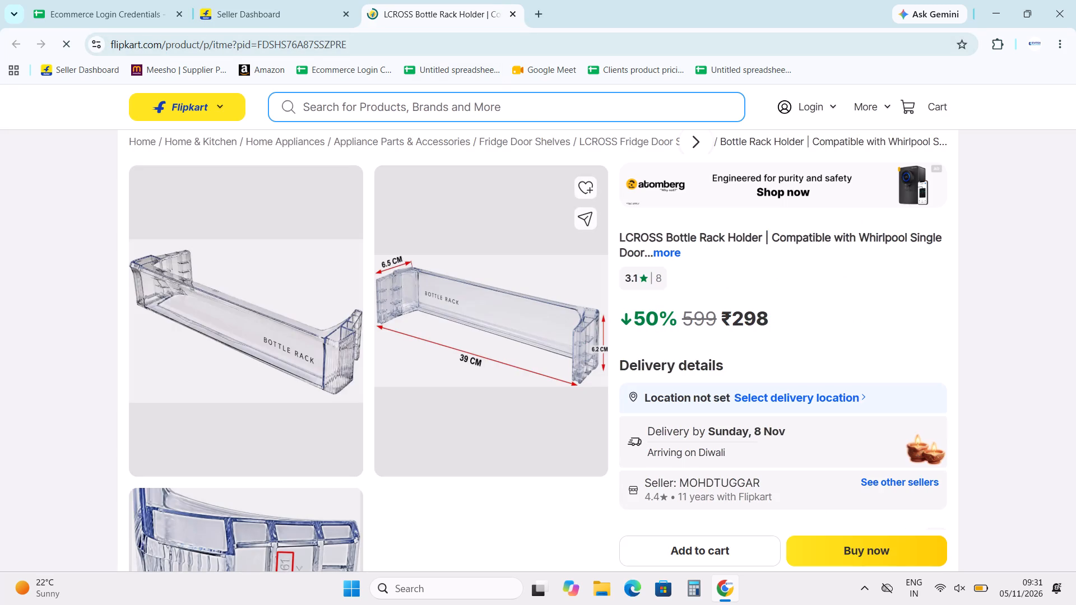
click(708, 253)
click(708, 253)
click(713, 250)
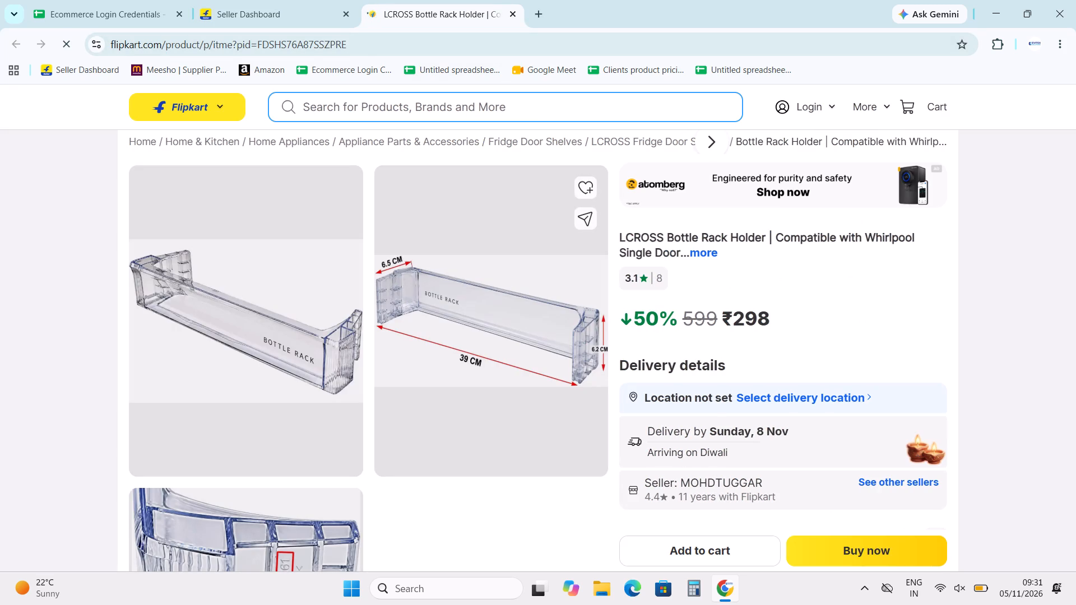
click(714, 250)
click(714, 250)
click(714, 250)
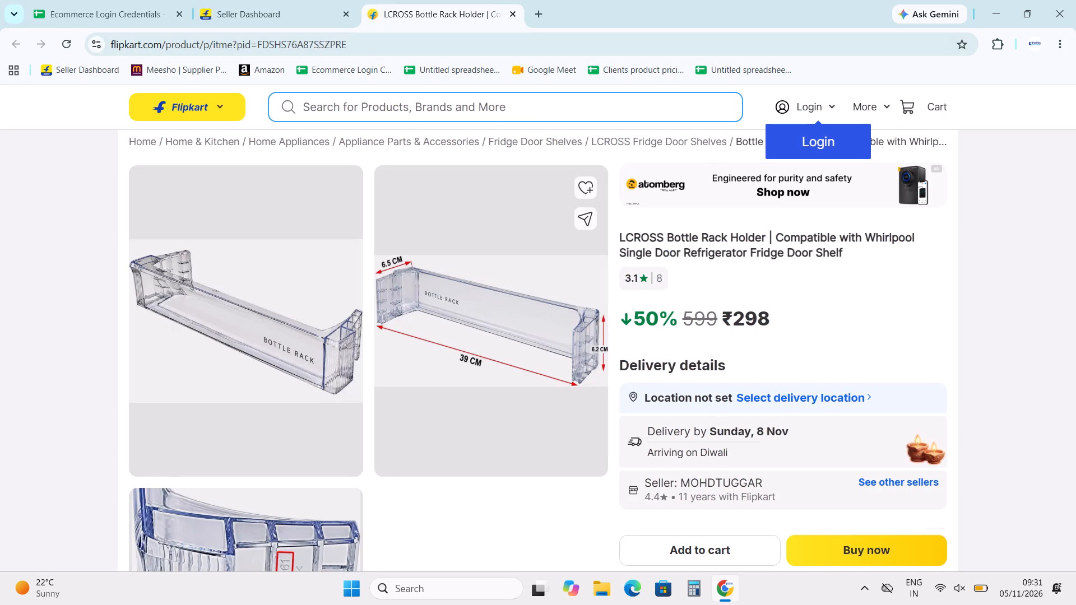
scroll(740, 264, down, 10)
scroll(748, 287, up, 8)
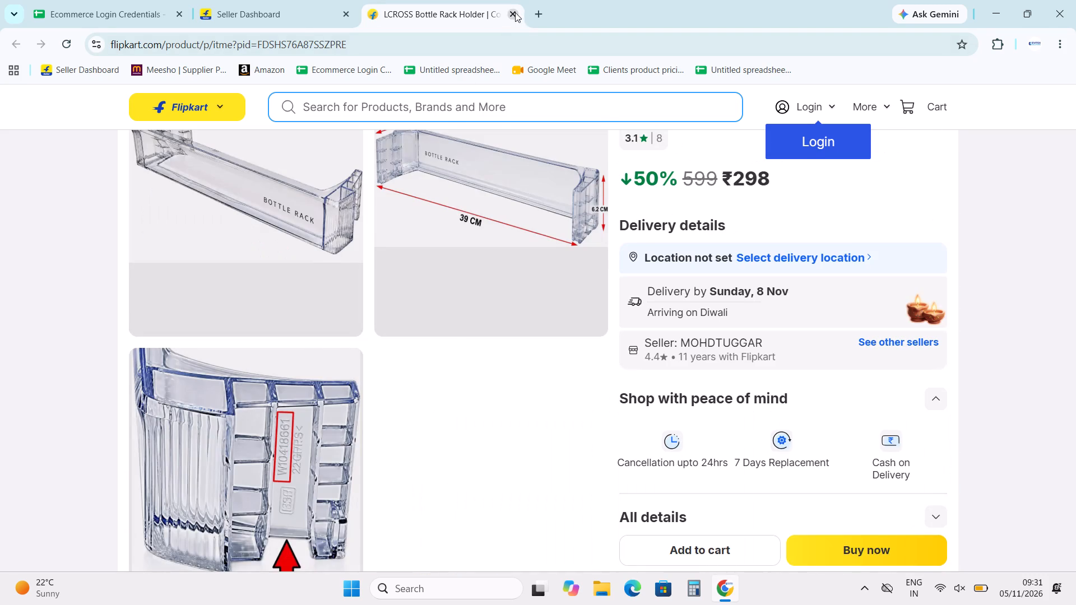
click(515, 12)
Examine the items and selling prices of the orders waiting to be packed.
scroll(480, 340, down, 9)
scroll(544, 450, up, 9)
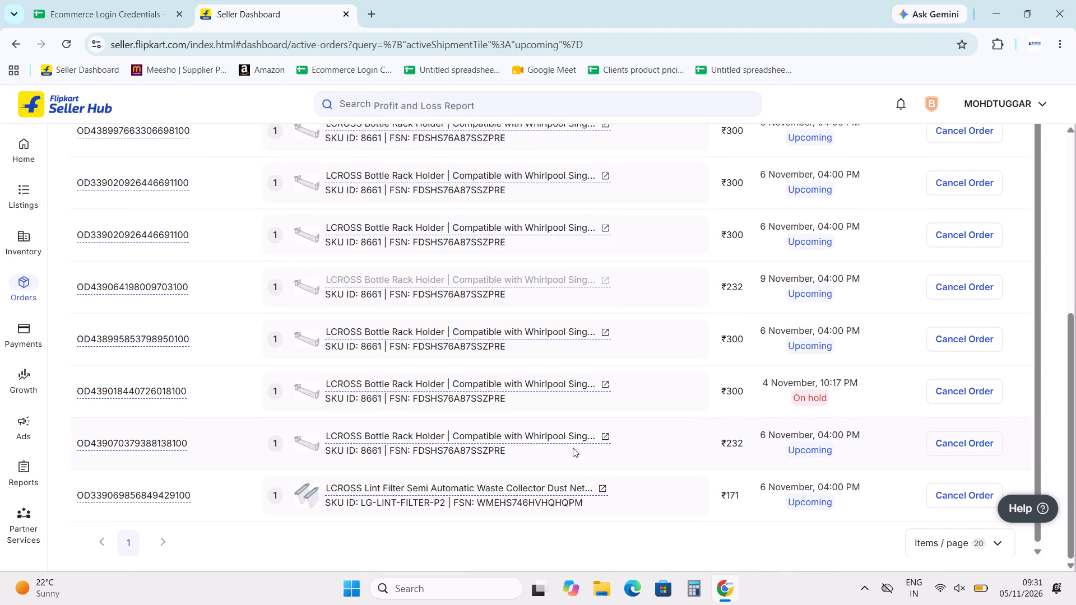
scroll(573, 448, up, 7)
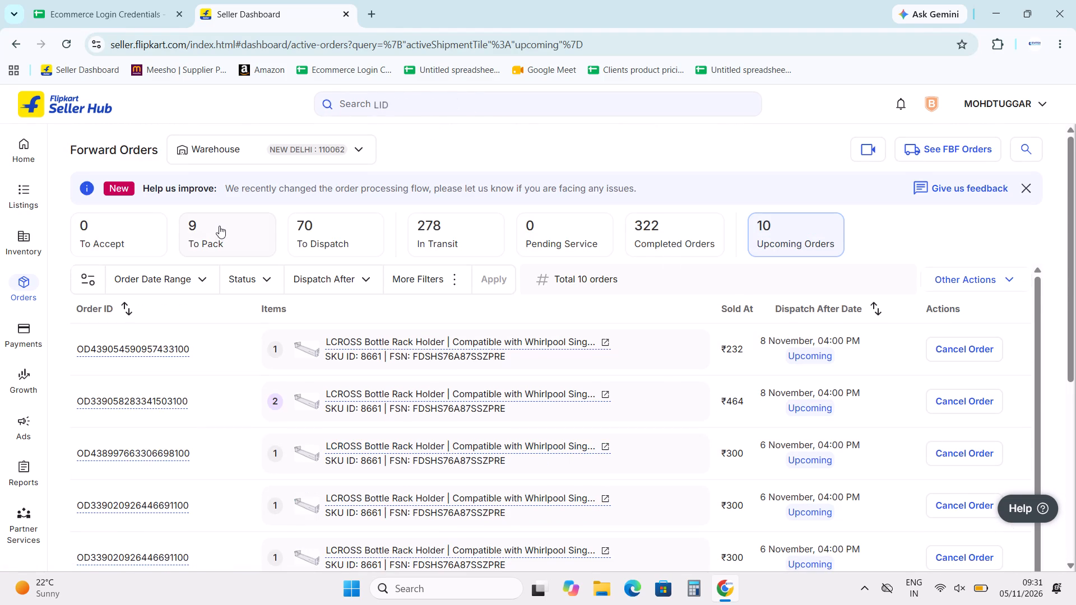
click(219, 226)
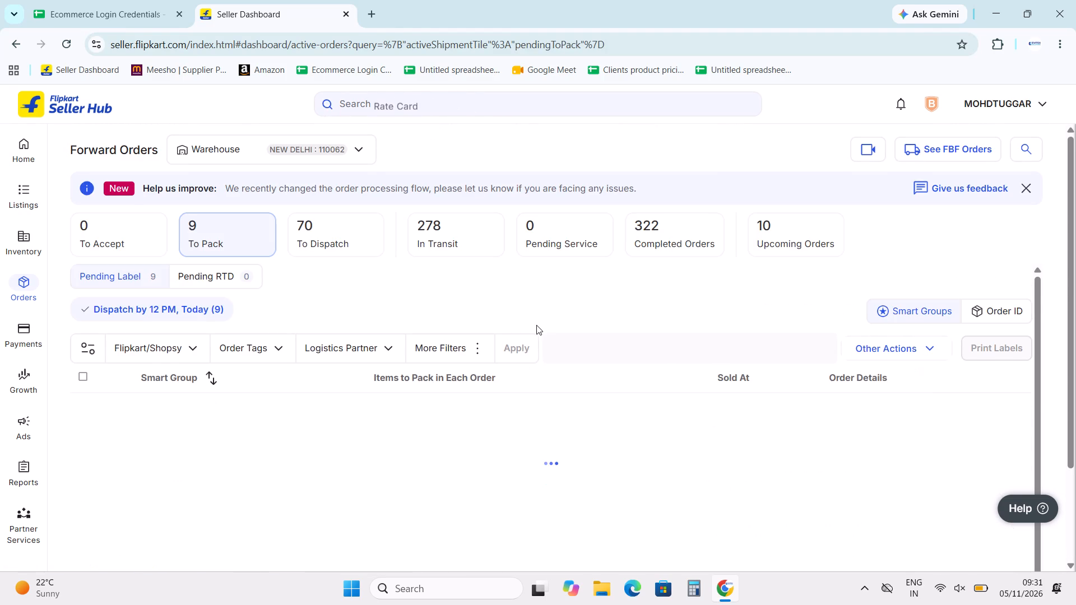
scroll(587, 291, down, 18)
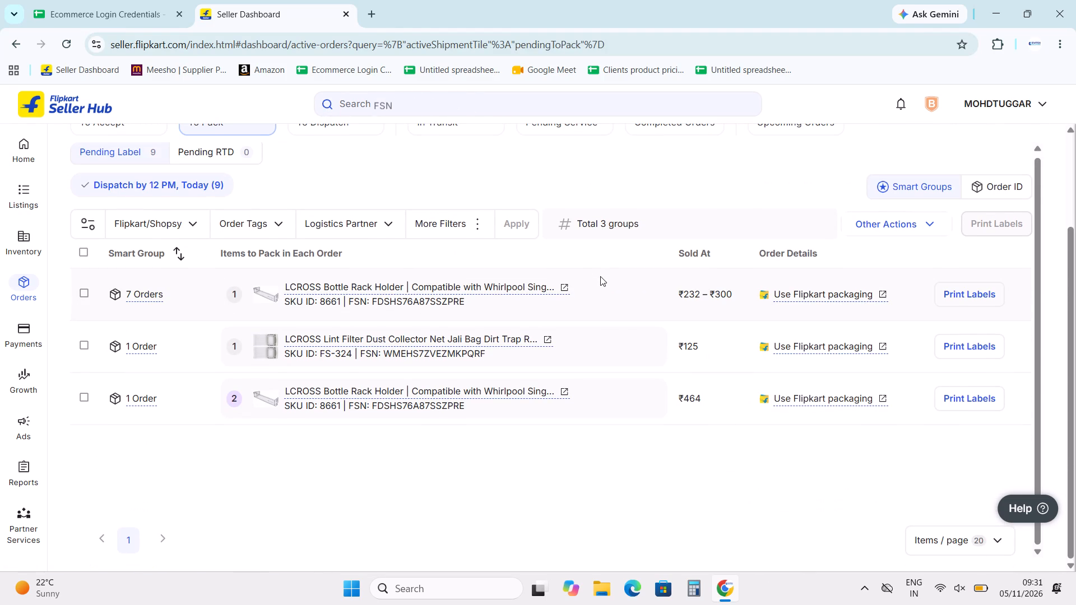
scroll(600, 276, down, 5)
click(472, 494)
scroll(384, 387, up, 12)
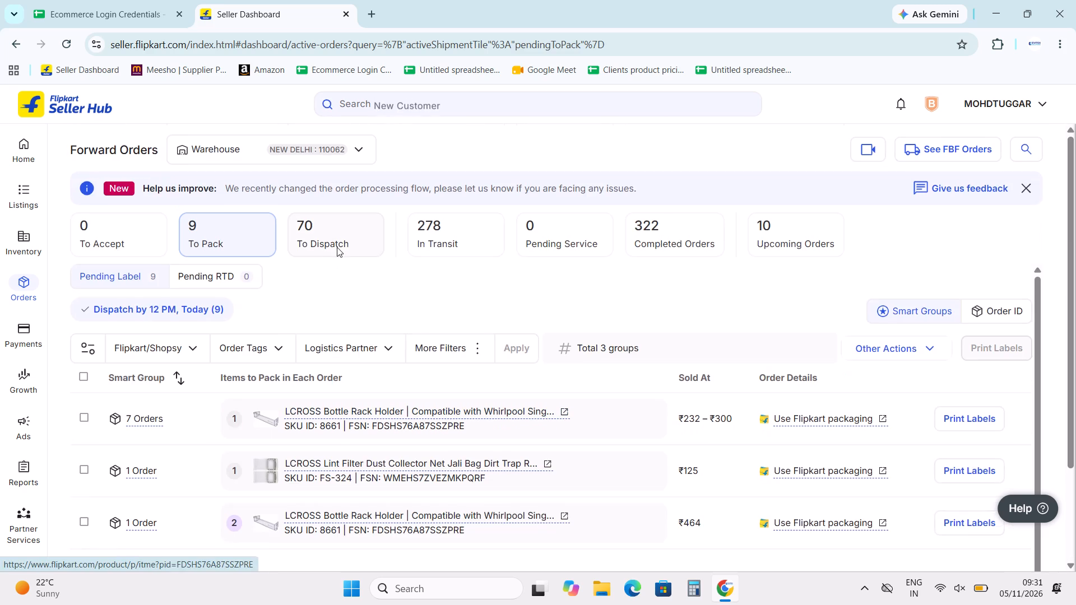
Look through the orders waiting for dispatch and check the offer applied to a discounted ₹232 bottle rack order.
click(337, 244)
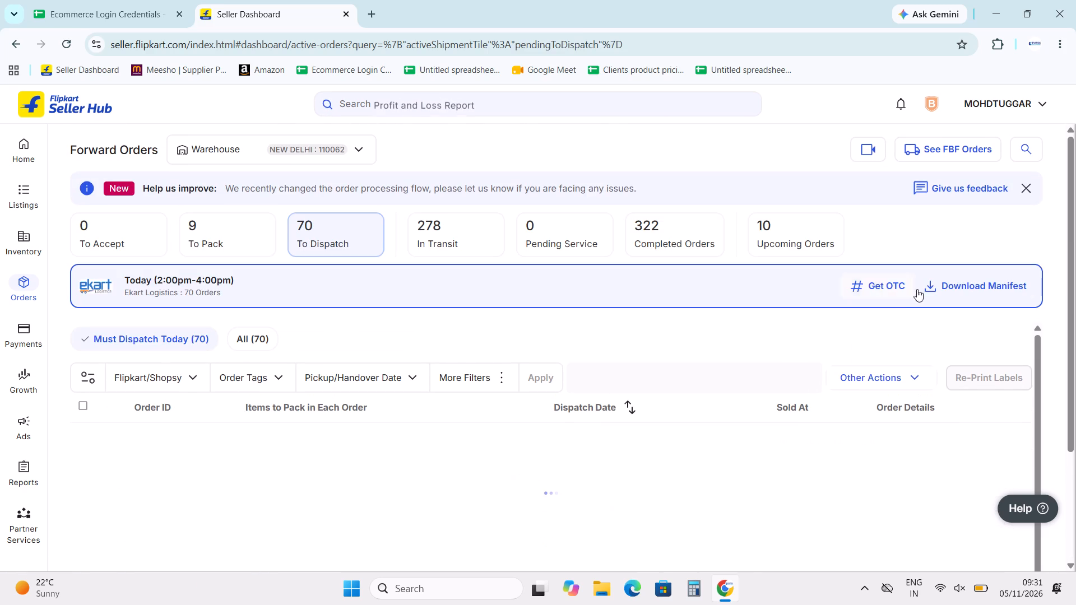
click(943, 236)
scroll(535, 343, down, 8)
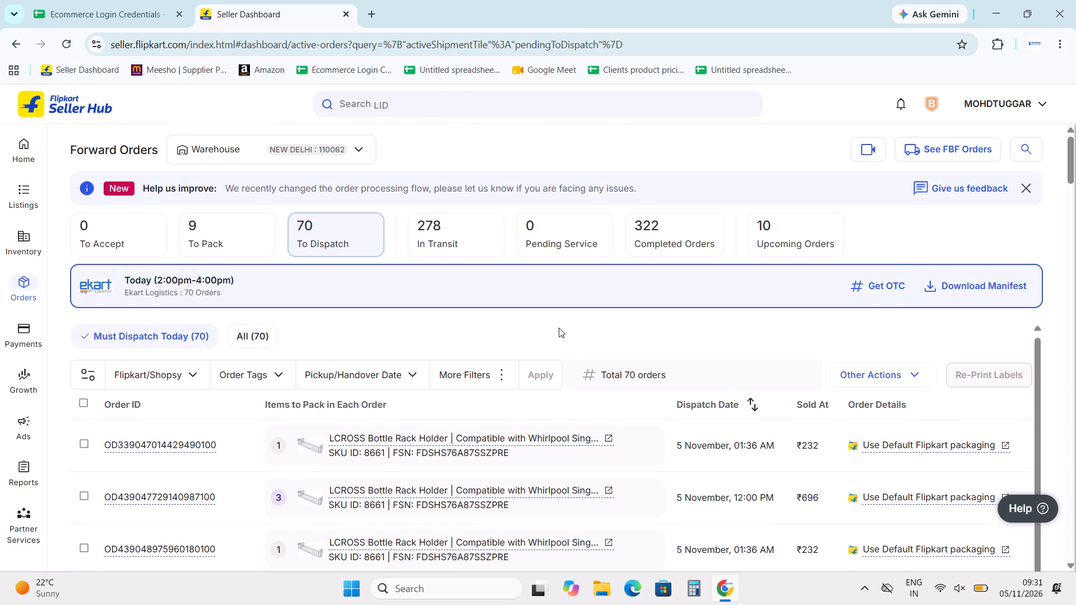
scroll(559, 328, down, 3)
scroll(591, 323, down, 20)
scroll(591, 323, down, 5)
drag(1073, 169, 1075, 282)
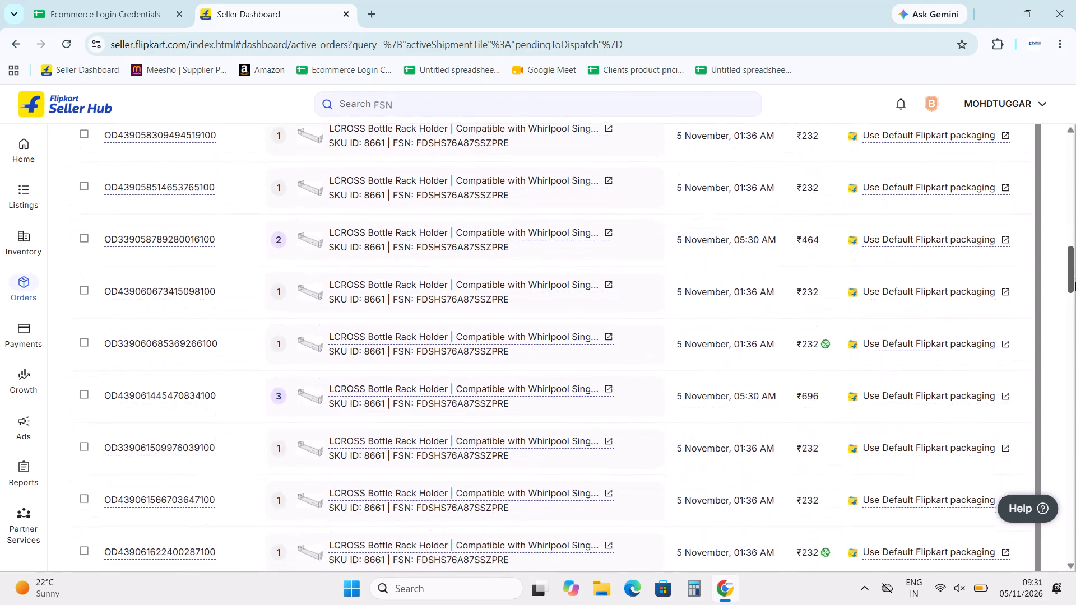
drag(1075, 282, 1075, 304)
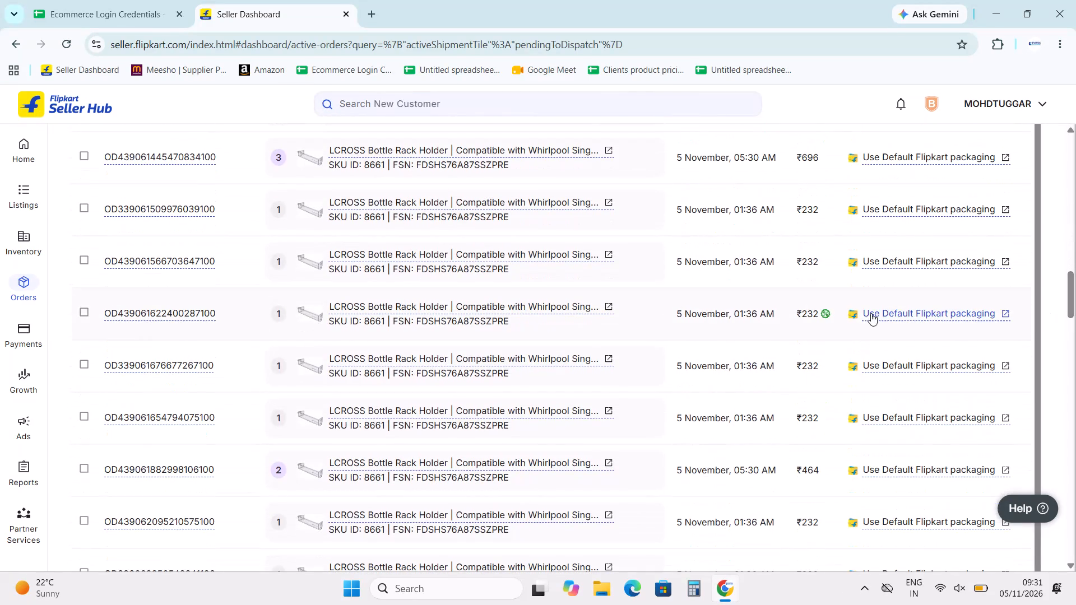
click(826, 317)
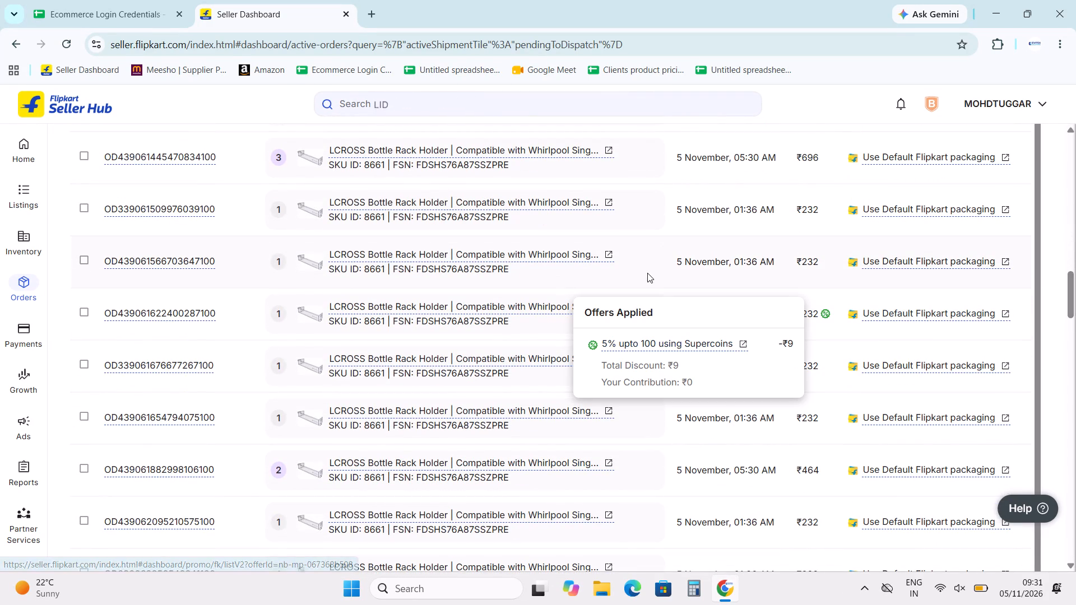
Finish scanning the orders waiting for dispatch and check the upcoming and previous payments in the MOHDTUGGAR payments overview.
click(852, 100)
scroll(665, 500, down, 7)
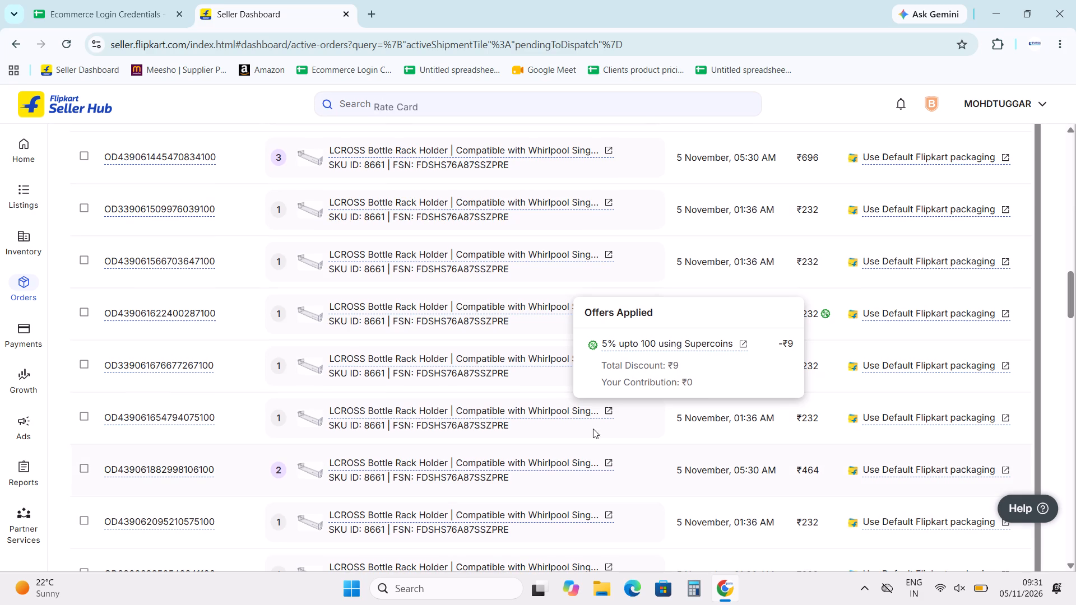
scroll(593, 429, down, 13)
click(33, 324)
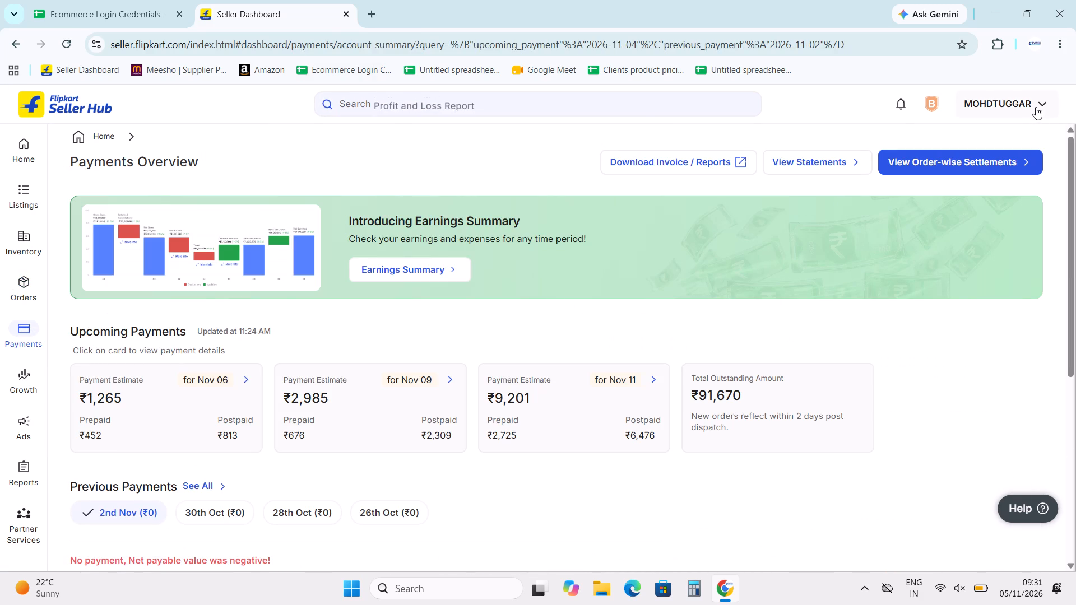
Switch to the ASTRETAILPVTLTD seller account.
click(974, 99)
click(920, 158)
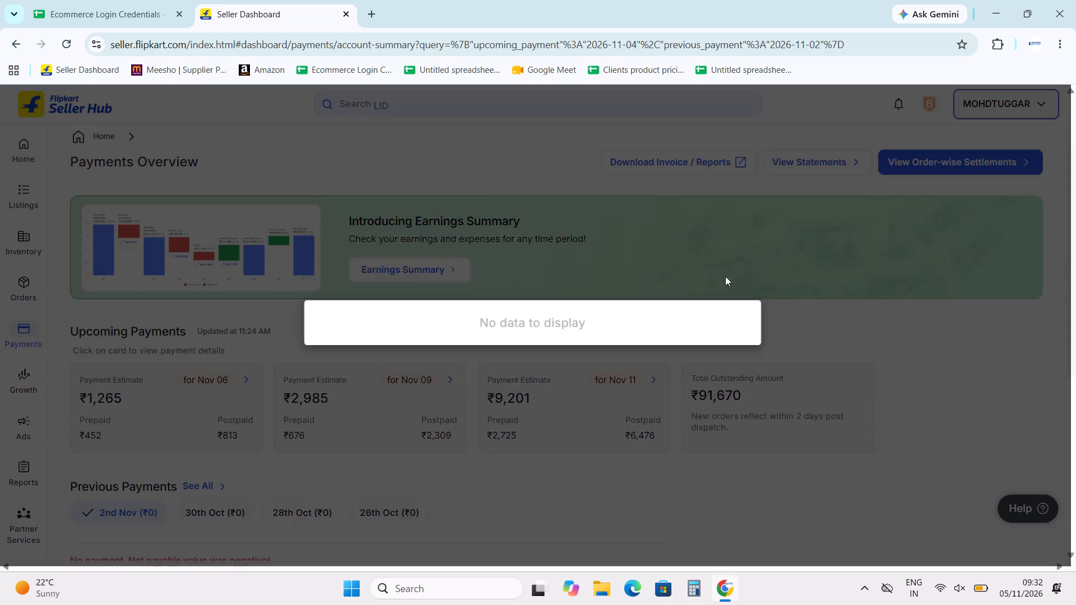
click(460, 315)
click(699, 443)
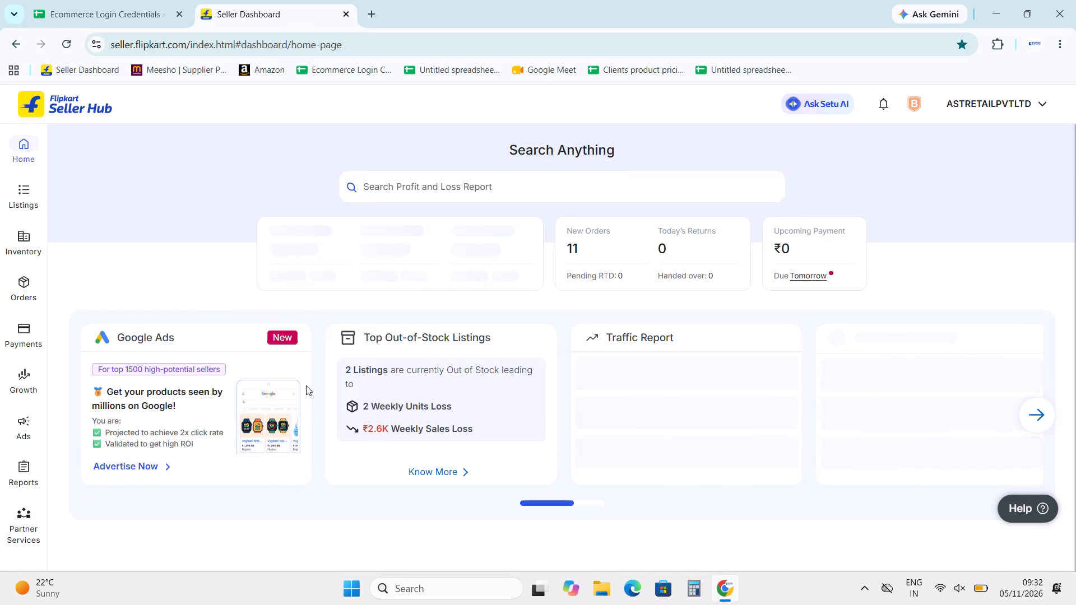
Open the forward orders, reload them, and examine the items, package details and selling prices of the orders waiting for acceptance.
click(26, 283)
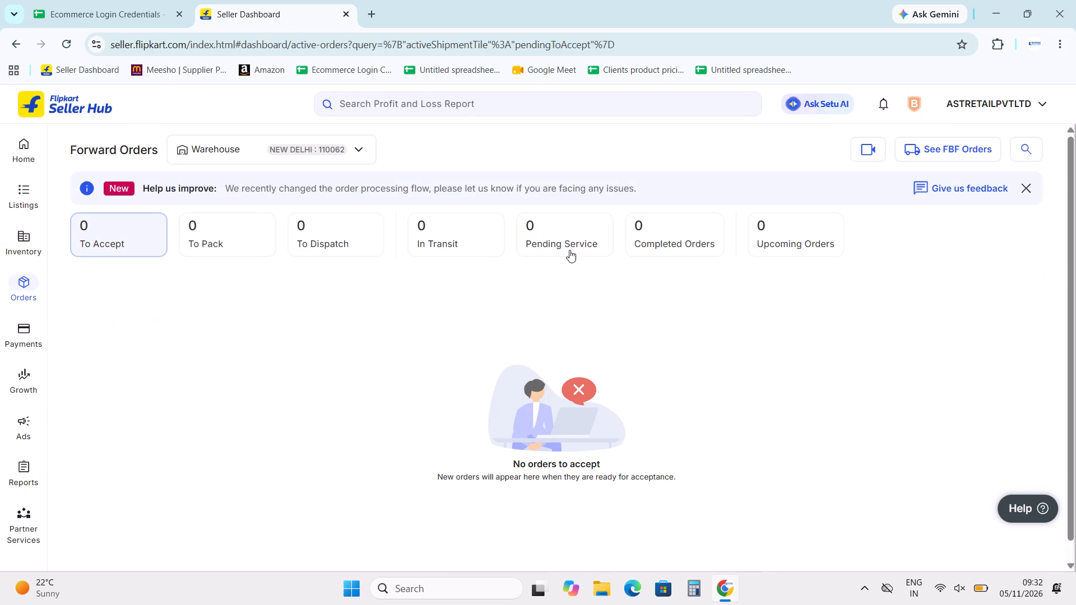
click(68, 48)
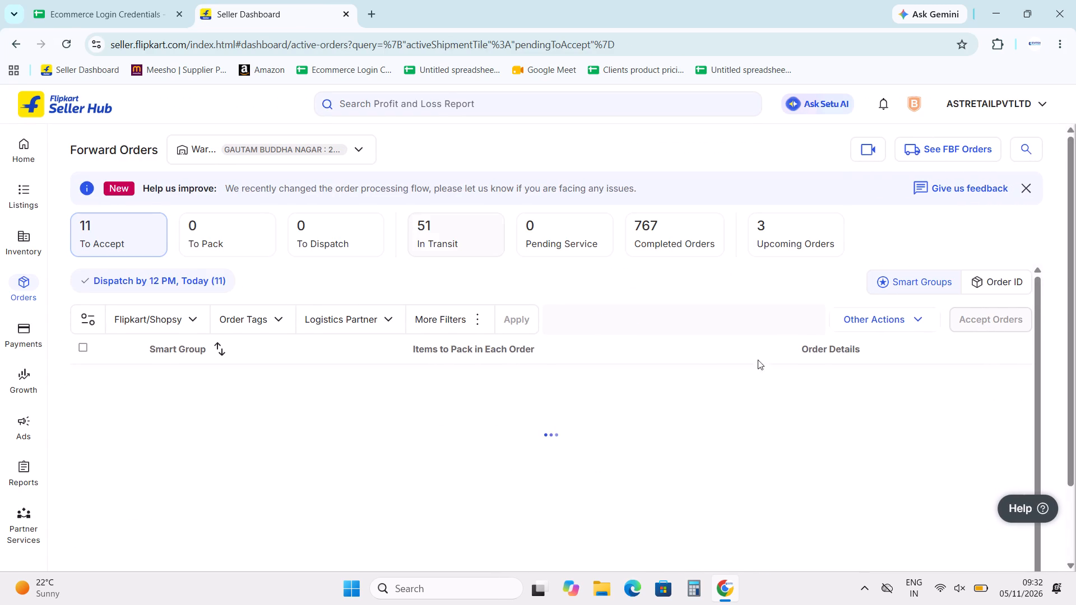
click(876, 240)
scroll(501, 360, down, 4)
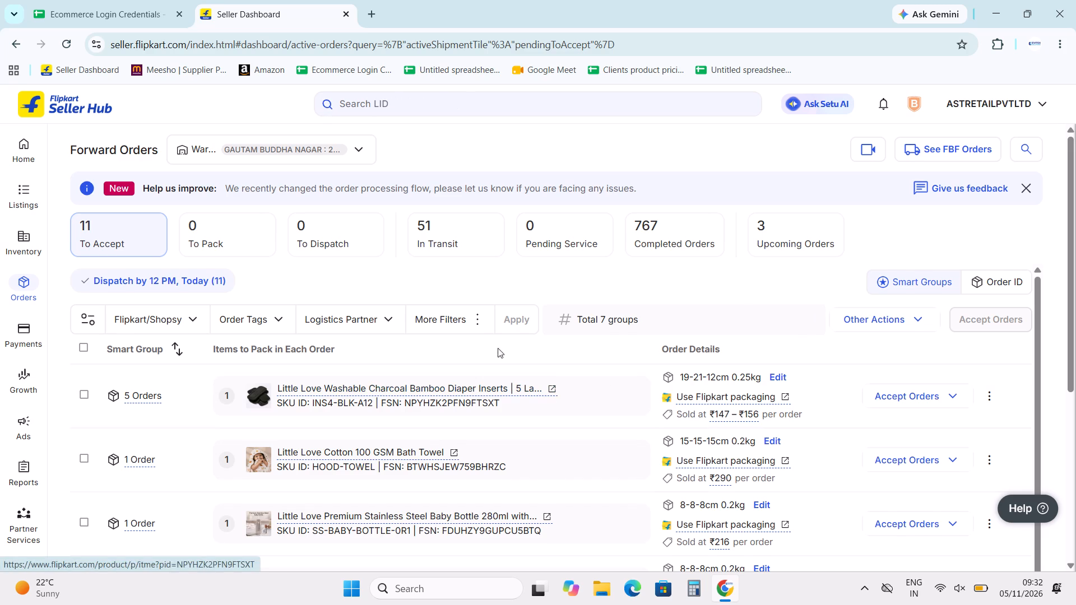
scroll(498, 348, down, 1)
scroll(606, 280, down, 20)
scroll(606, 280, down, 14)
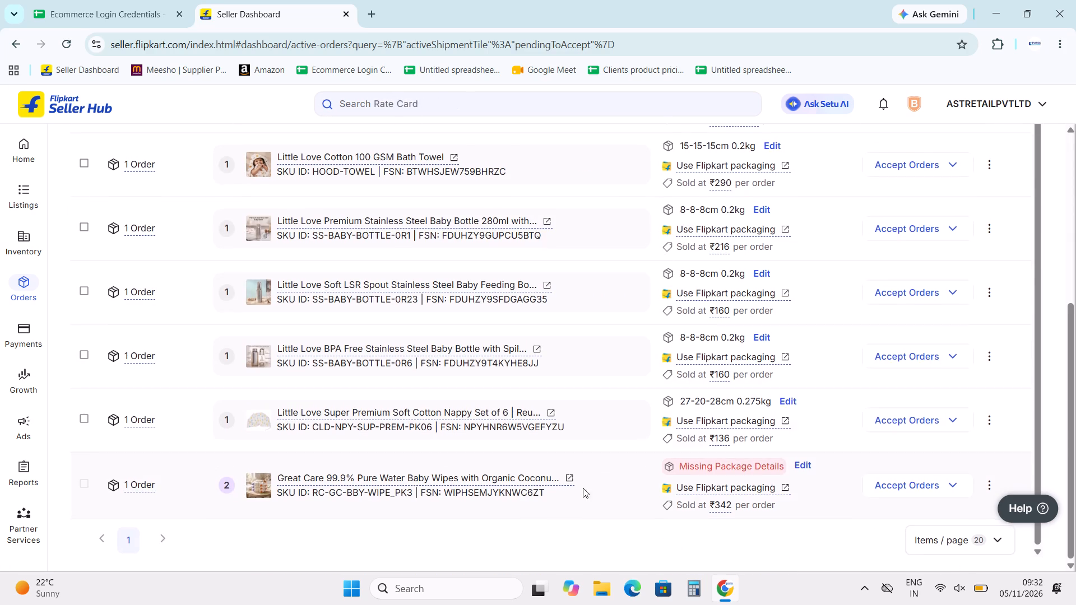
click(583, 569)
scroll(750, 466, up, 4)
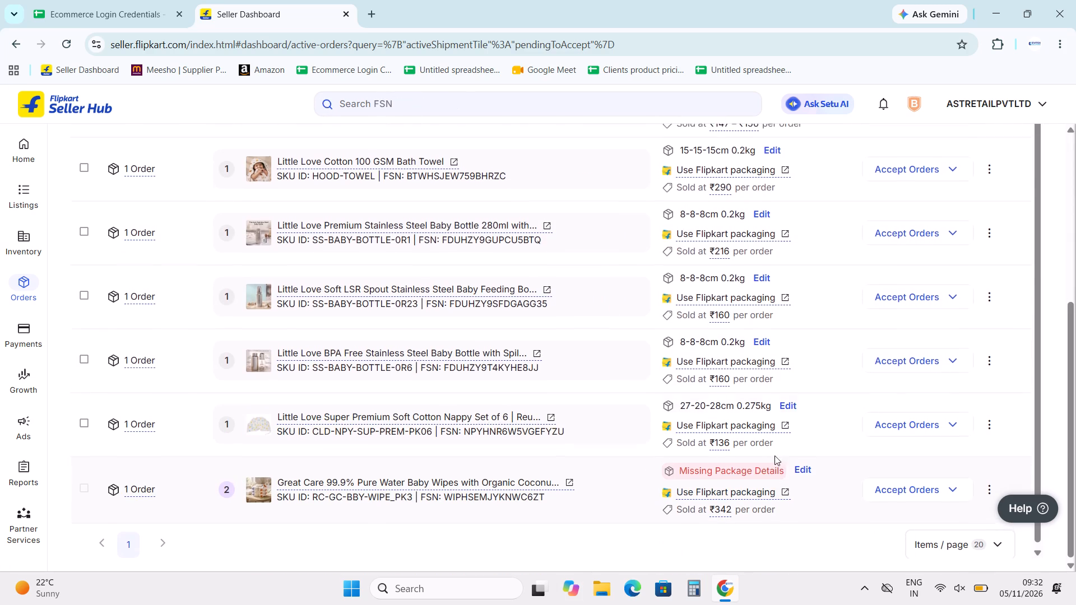
scroll(774, 455, up, 2)
scroll(786, 445, down, 20)
scroll(786, 445, down, 11)
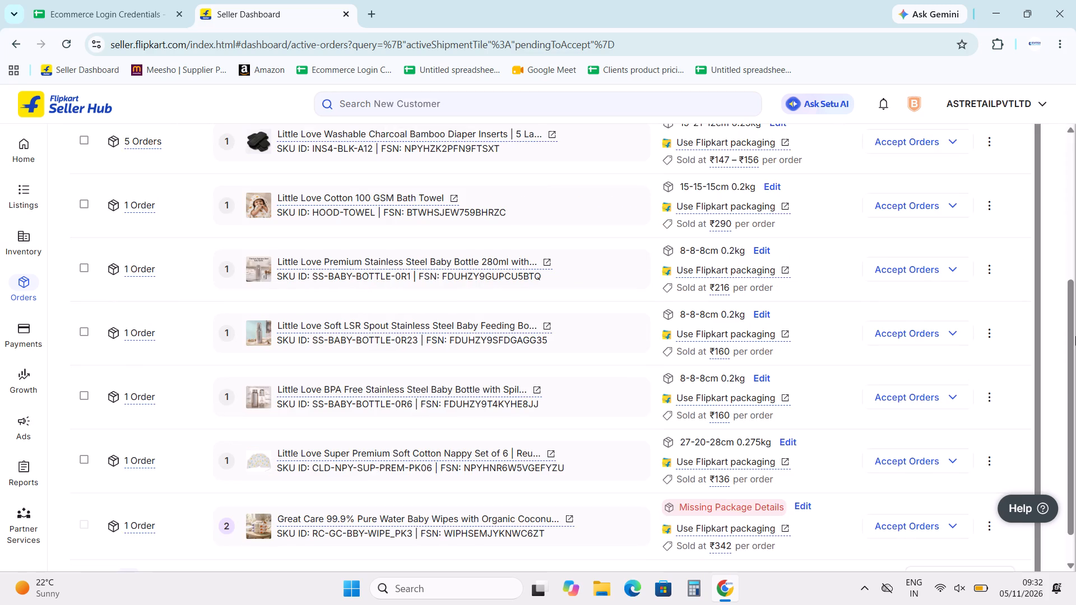
scroll(1075, 336, down, 12)
scroll(870, 443, up, 16)
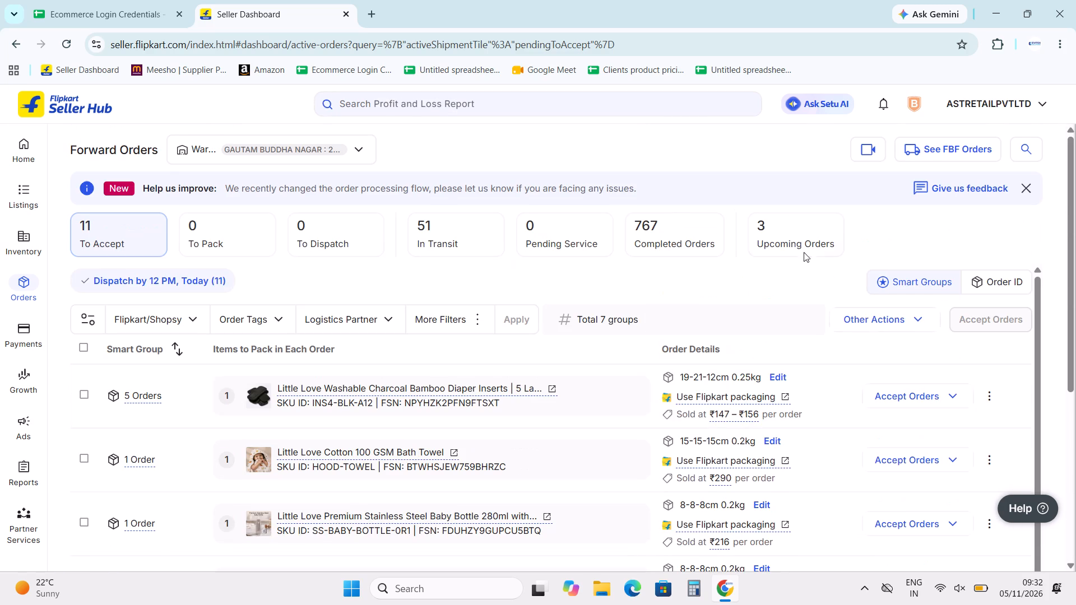
View the upcoming orders and check the offers applied to the ₹156 diaper insert order and the ₹171 baby wipes order.
click(791, 240)
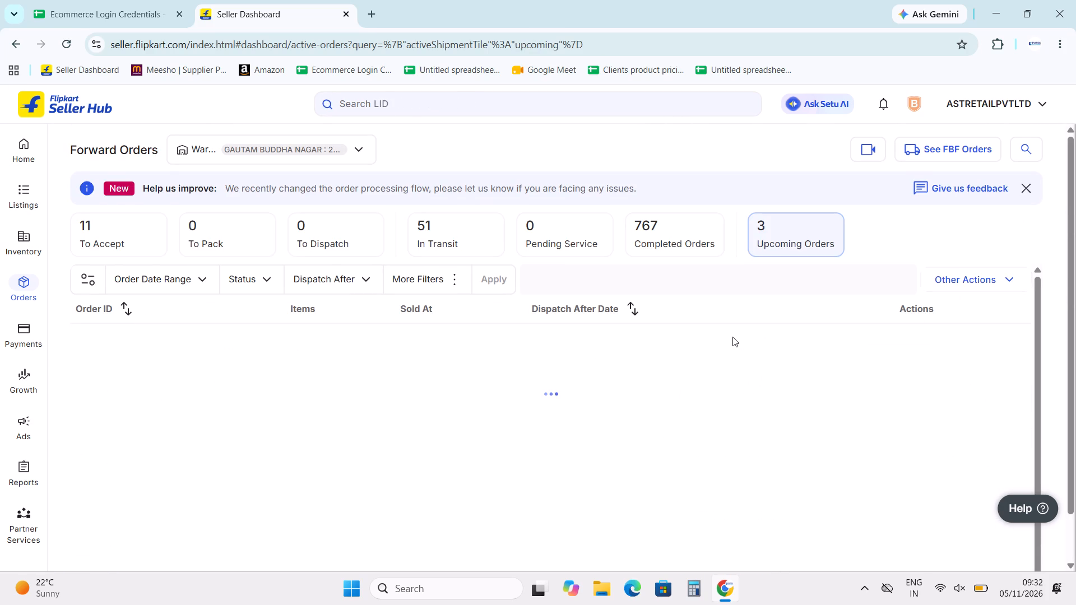
click(757, 546)
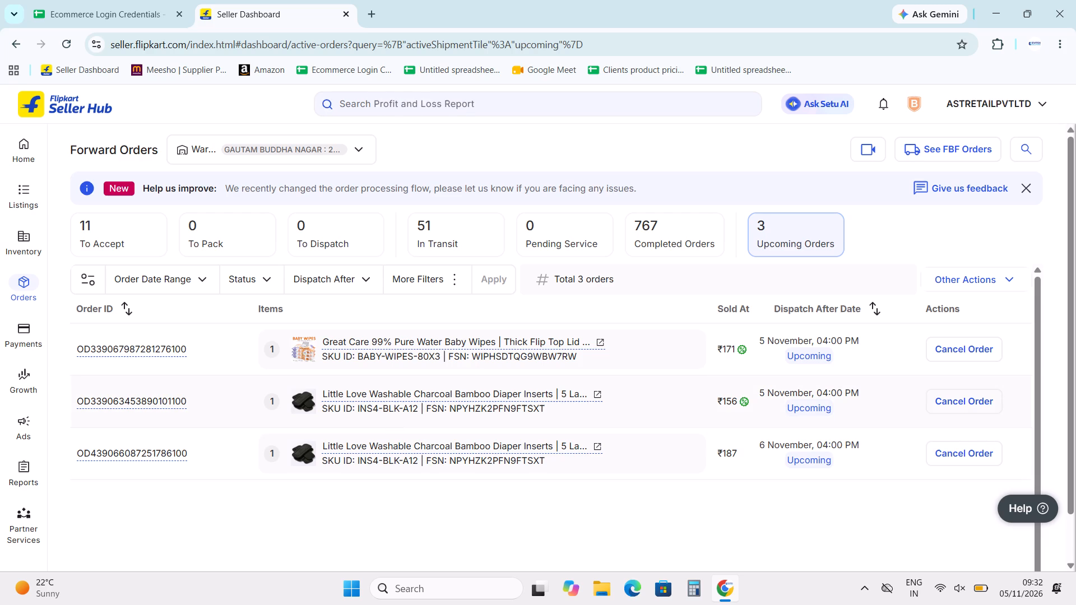
click(745, 401)
click(773, 525)
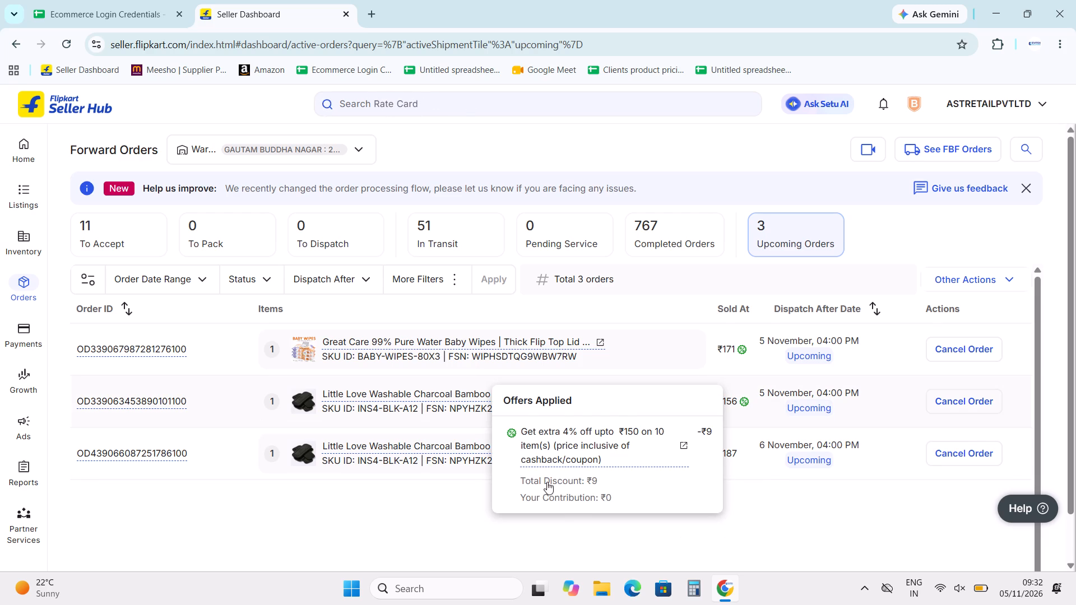
click(746, 351)
click(742, 535)
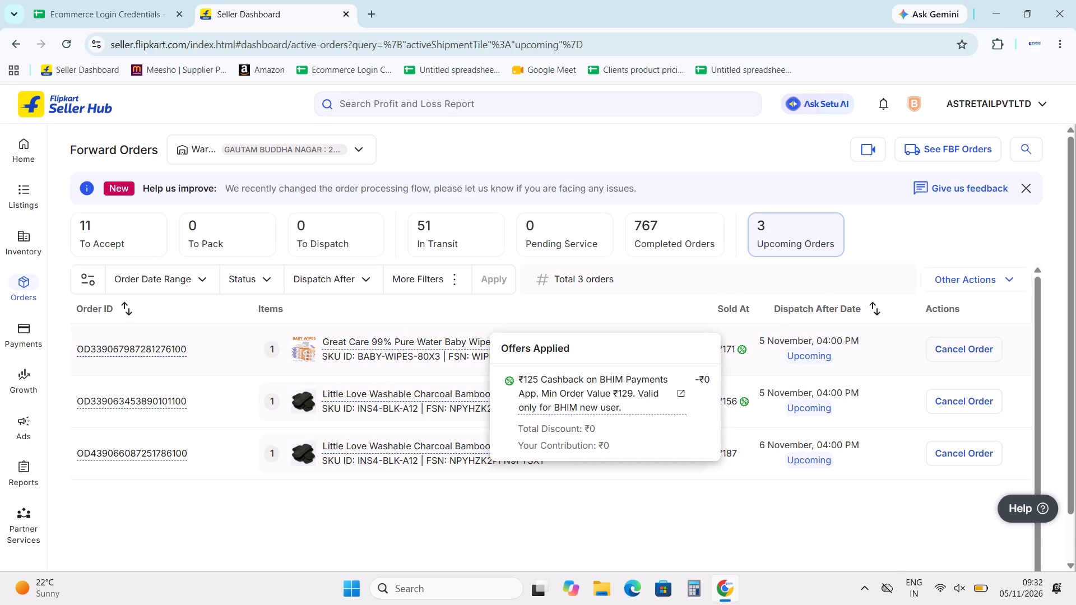
Open the Great Care baby wipes product page from the upcoming orders, check its live price, and close it.
click(391, 345)
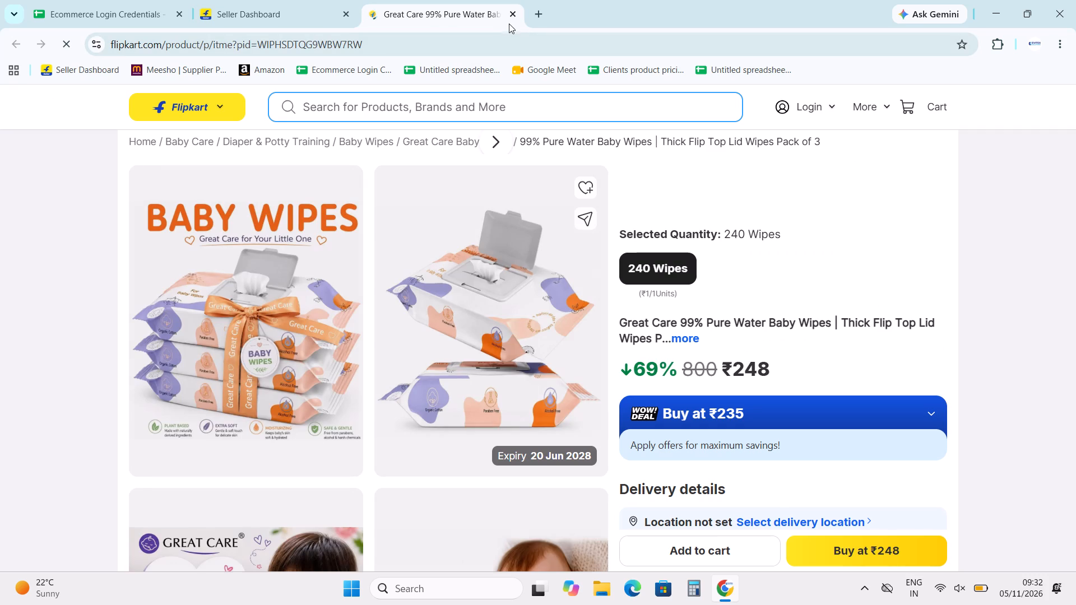
click(684, 335)
click(691, 337)
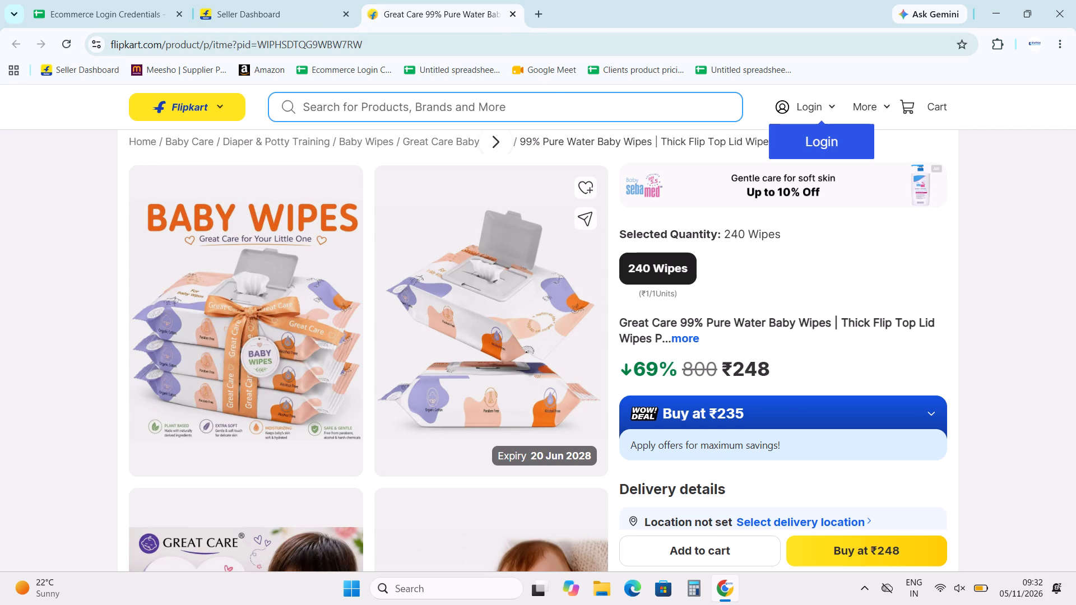
click(511, 16)
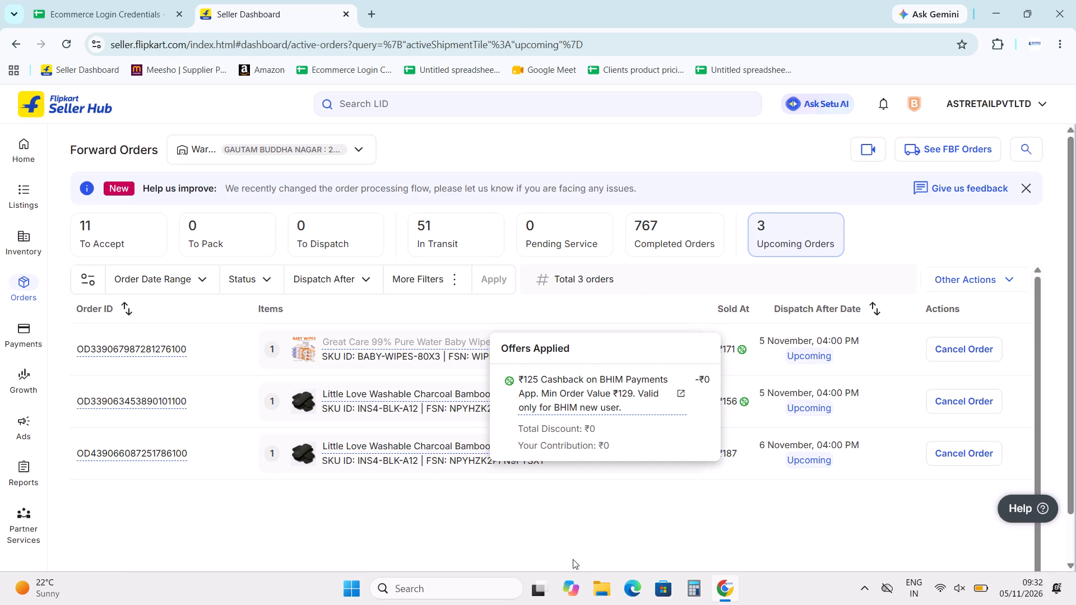
Open the BHIM cashback offer applied to the baby wipes order, look over the available offers, and return to the upcoming orders.
click(577, 531)
click(643, 141)
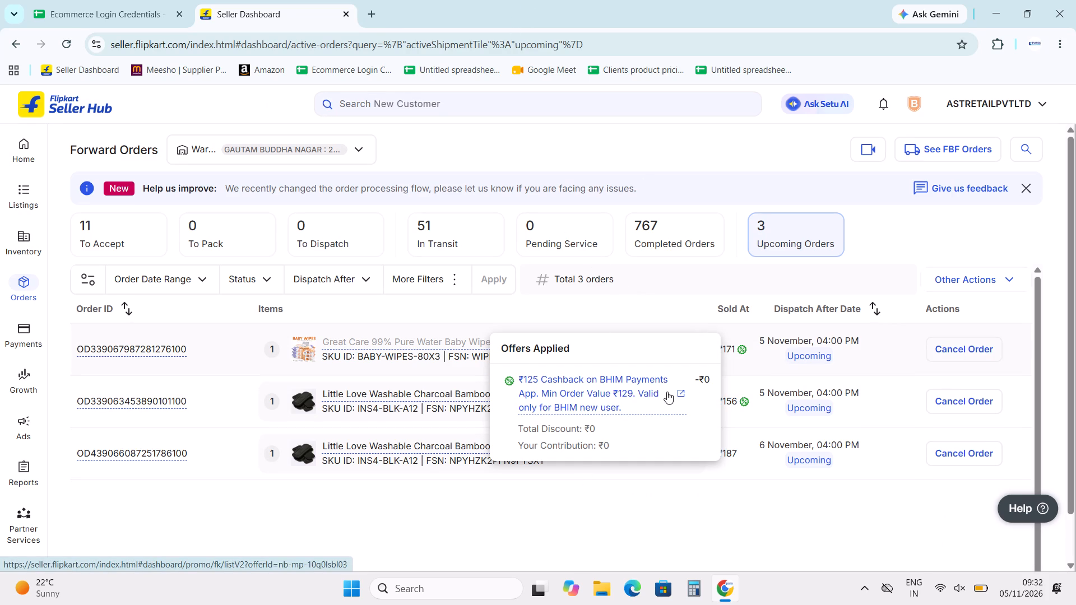
click(667, 392)
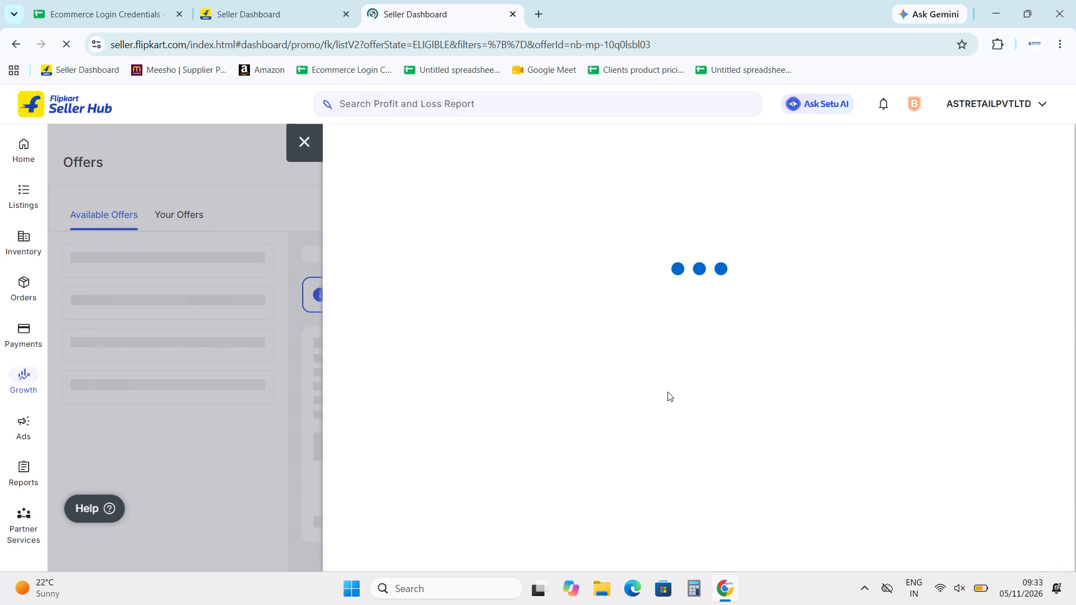
click(715, 443)
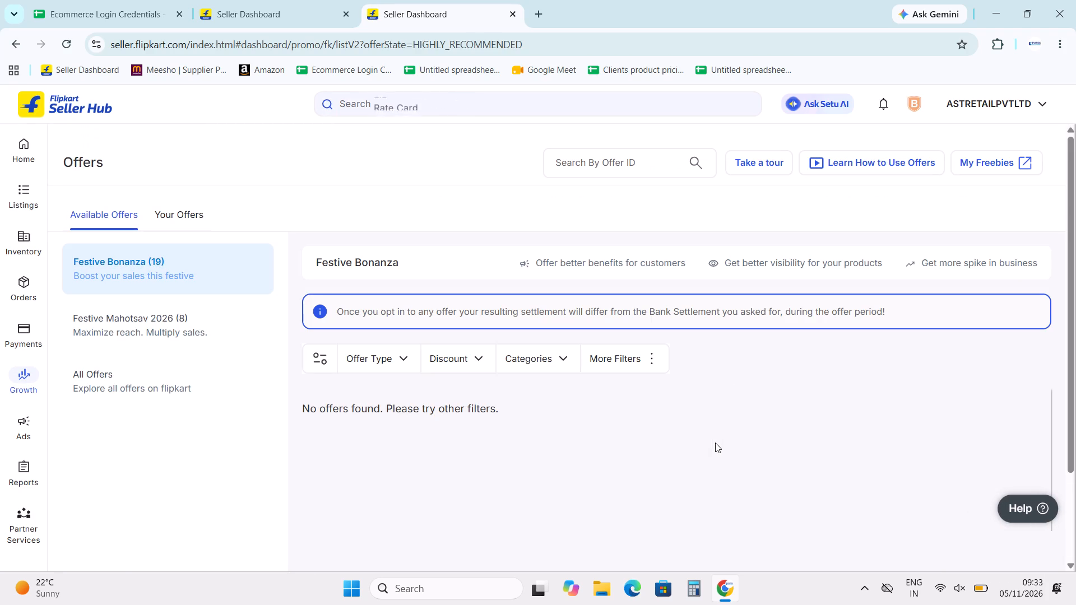
click(448, 207)
scroll(456, 229, down, 8)
click(512, 12)
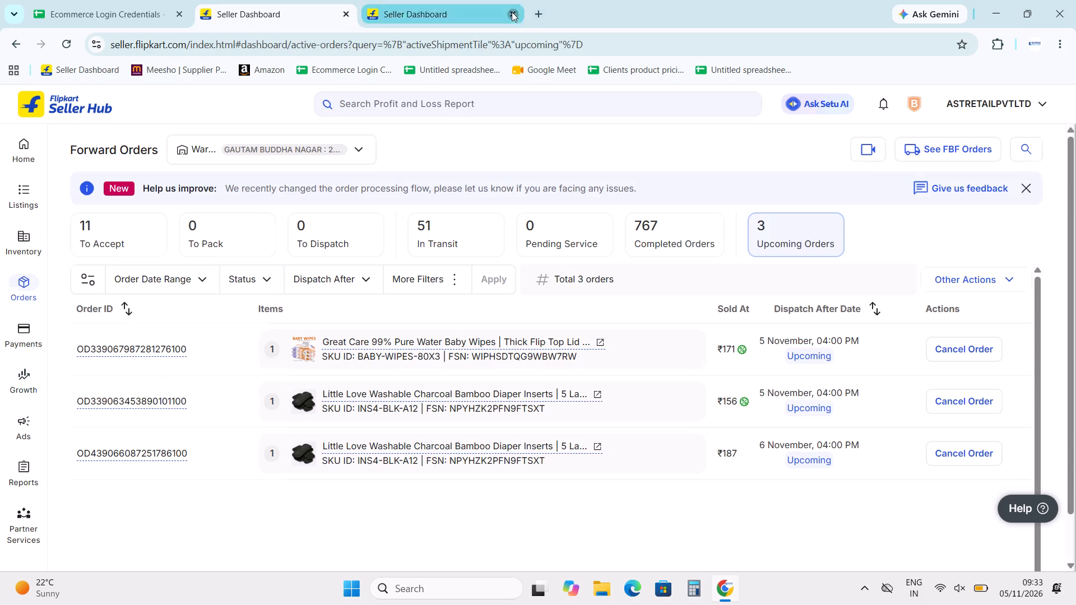
click(476, 164)
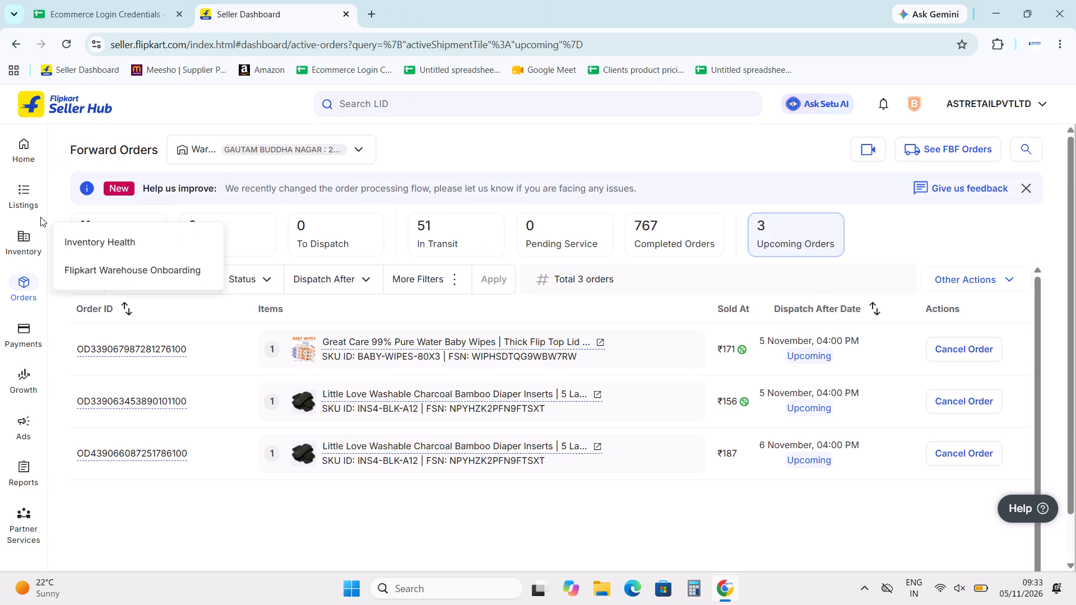
Go to the ASTRETAILPVTLTD home dashboard, dismiss the Shopsy Promise advertisement, and check the sales and order summary.
click(31, 142)
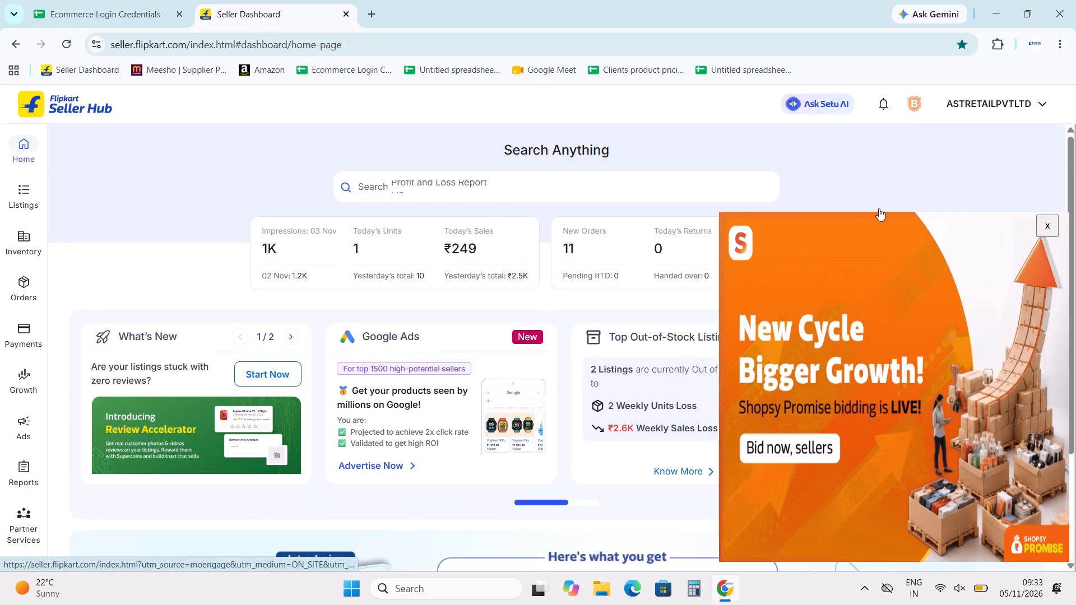
click(1049, 229)
Open the seller account switcher and look through the accounts available for access.
click(1000, 103)
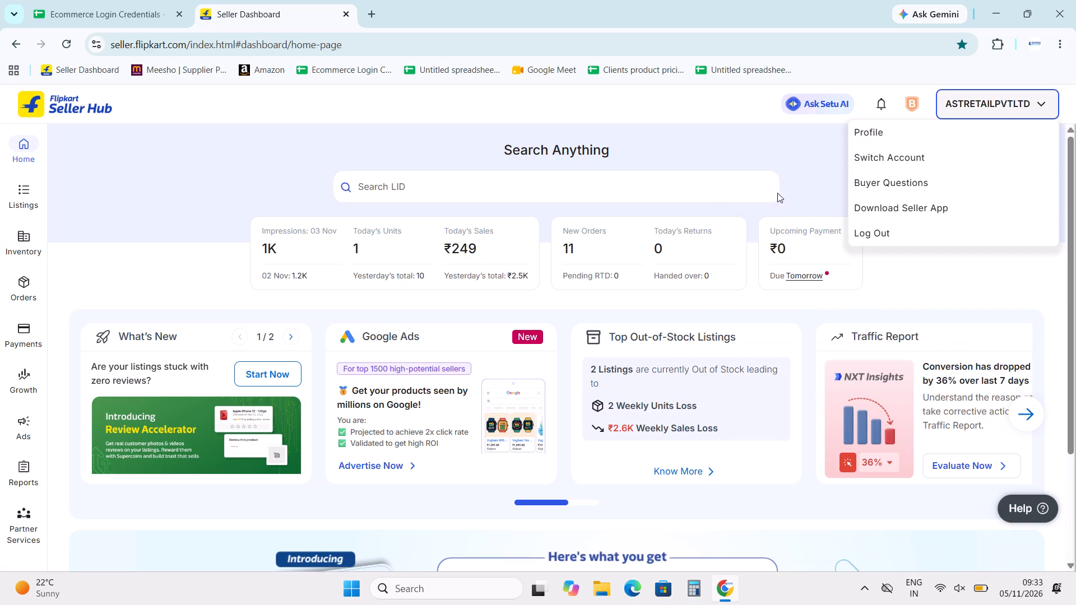
click(921, 152)
scroll(464, 346, down, 4)
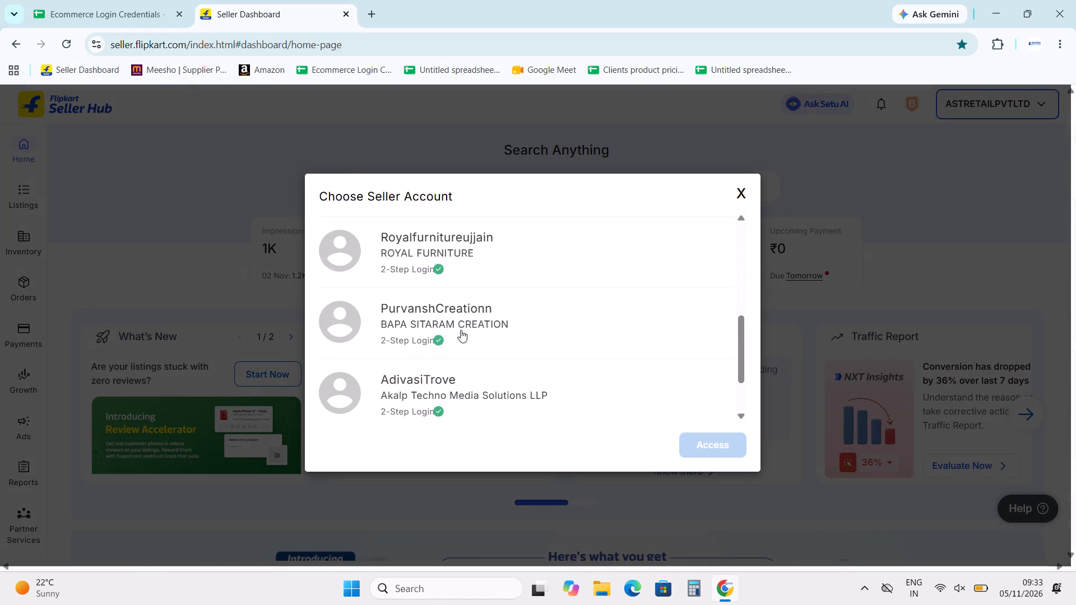
scroll(461, 330, down, 6)
scroll(451, 321, up, 11)
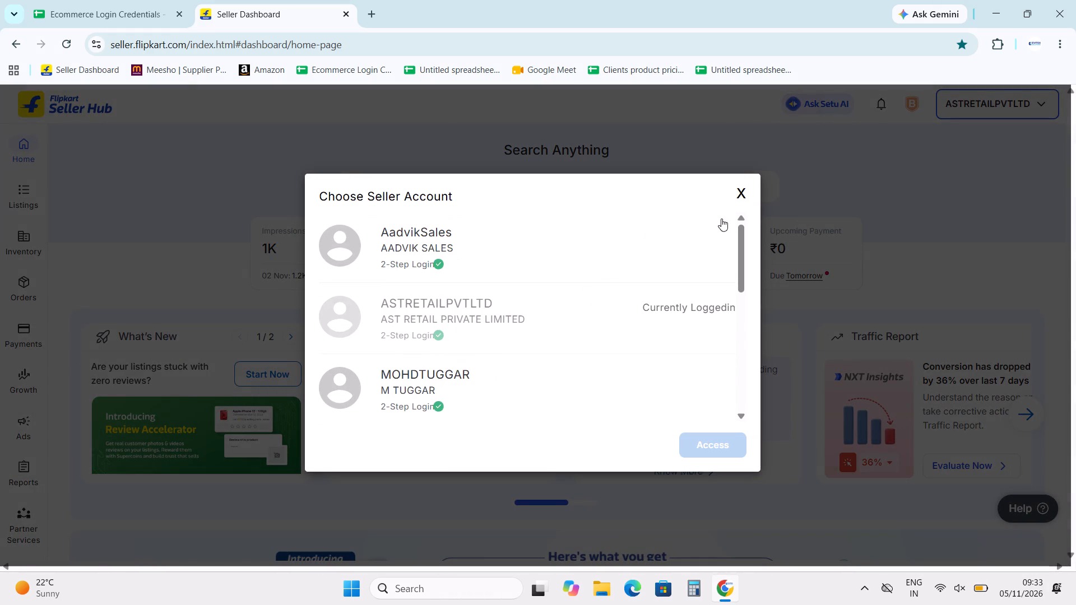
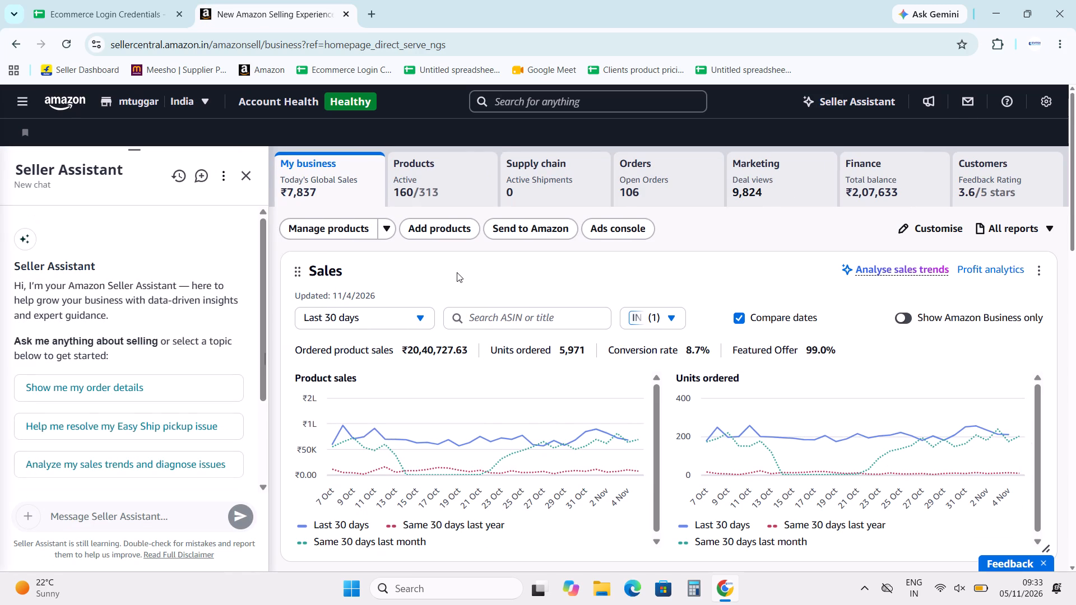
scroll(454, 273, down, 3)
scroll(359, 302, up, 4)
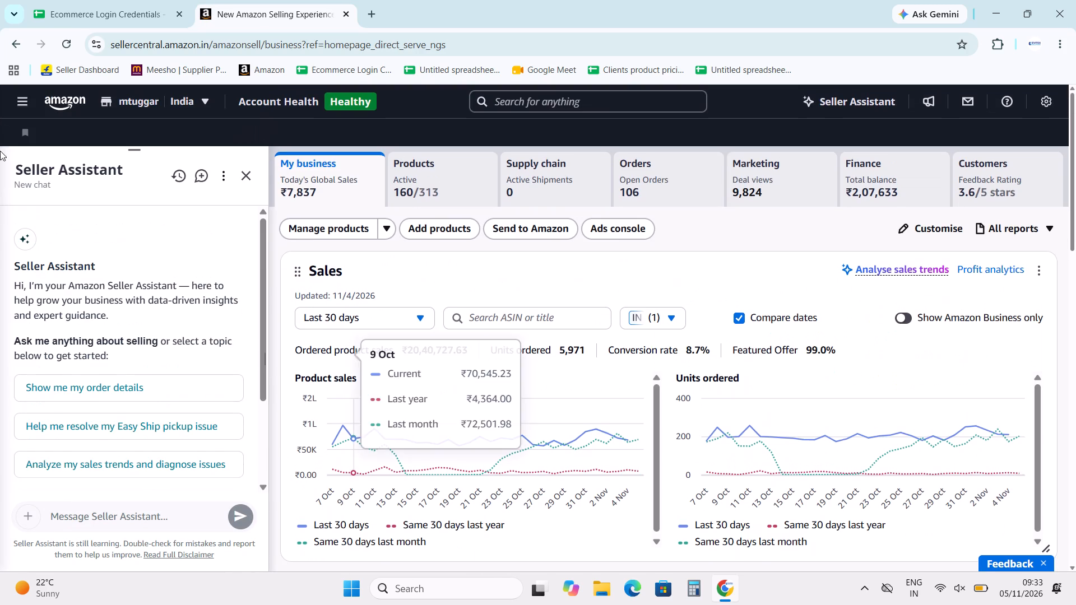
click(21, 109)
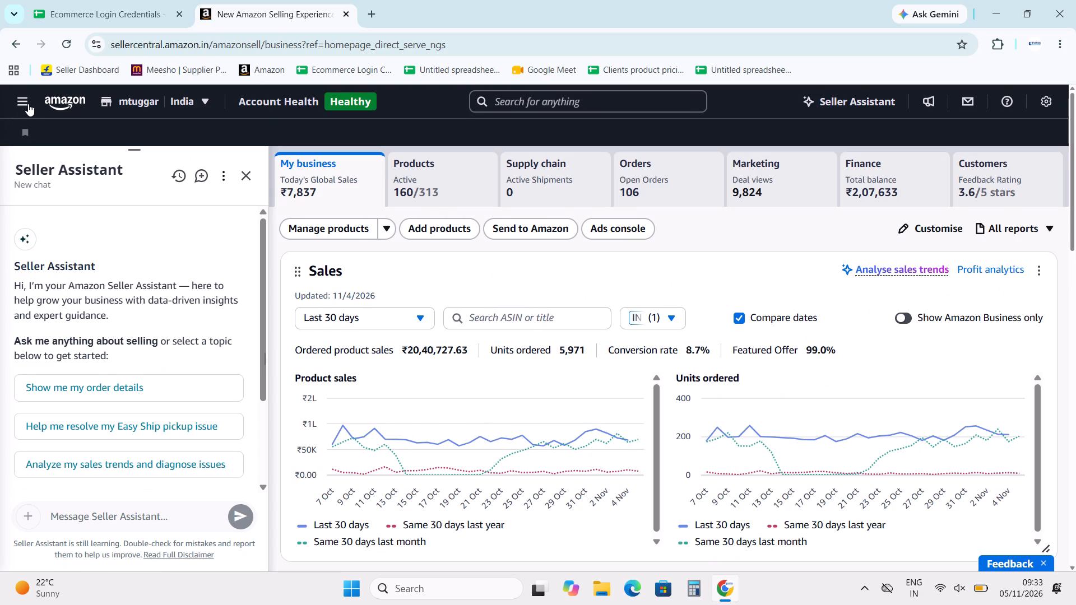
click(28, 104)
click(25, 102)
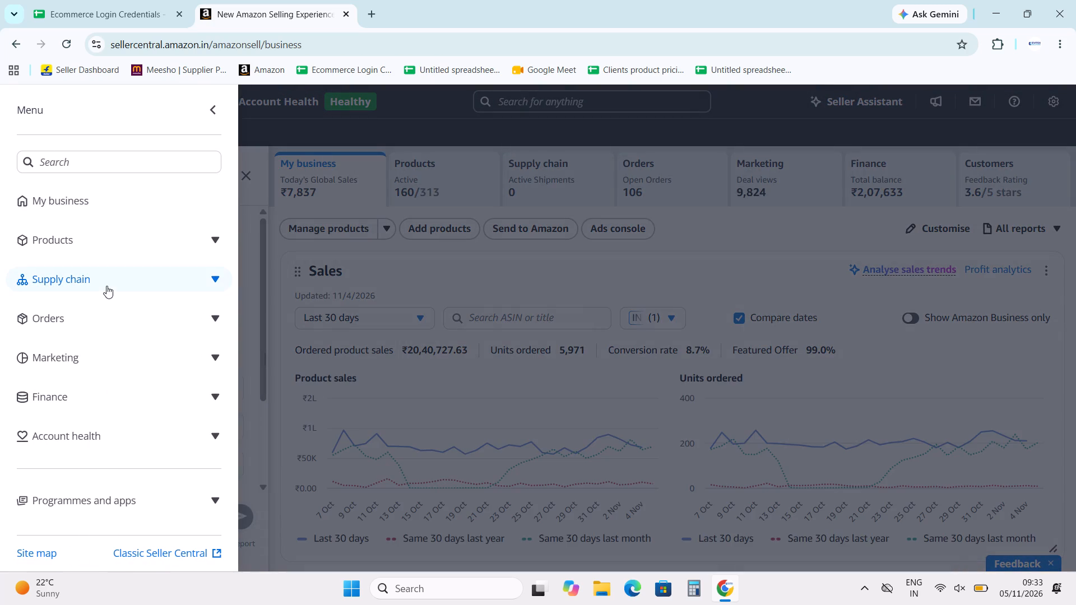
click(106, 250)
click(106, 294)
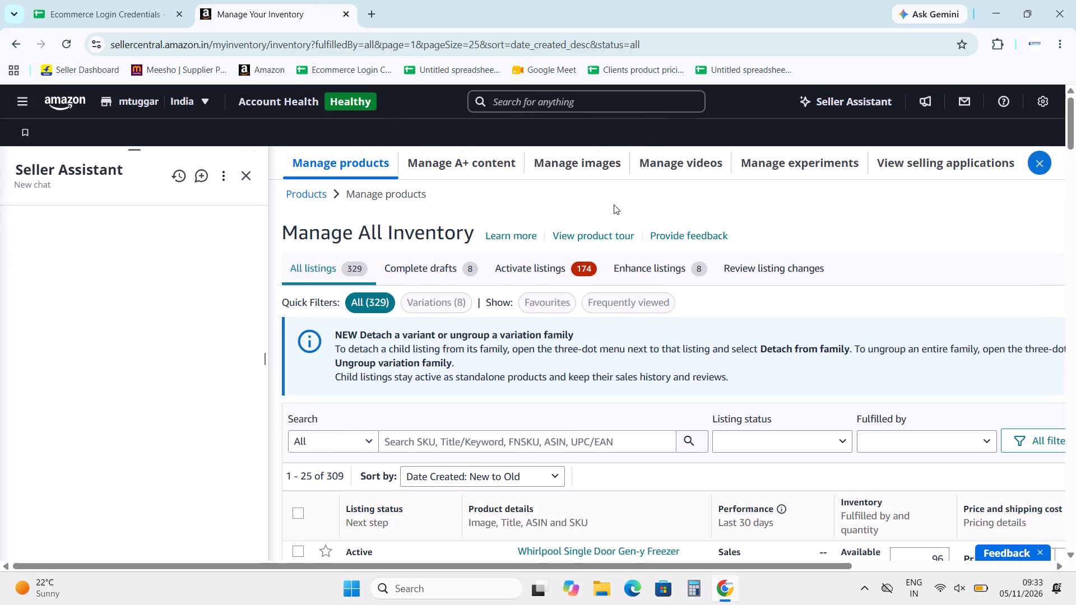
Look through the newest inventory listings, examining their status, sales performance, stock and prices.
scroll(745, 232, down, 4)
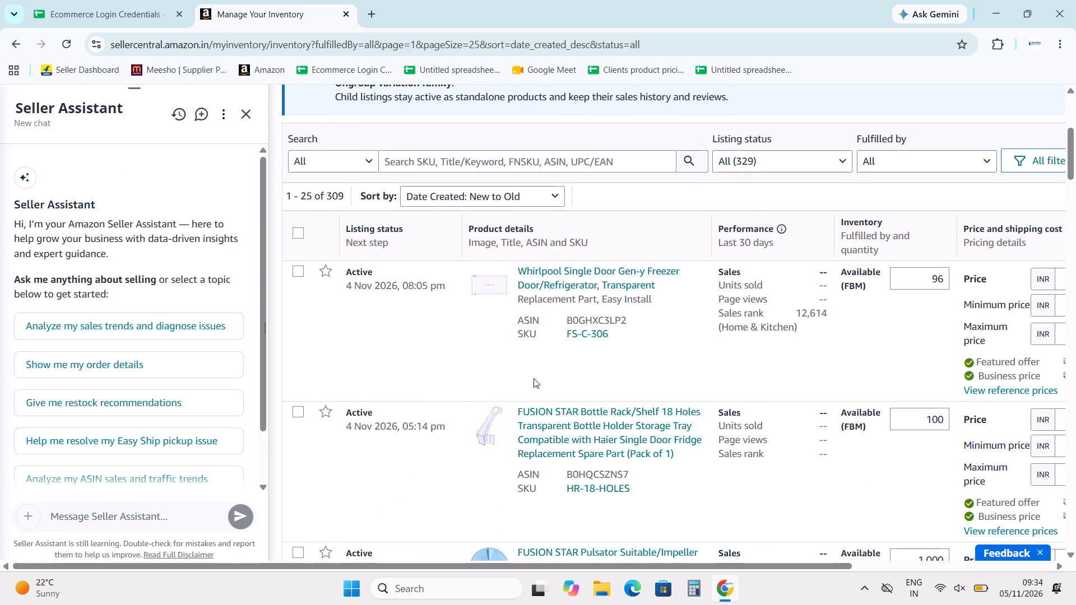
scroll(460, 296, up, 4)
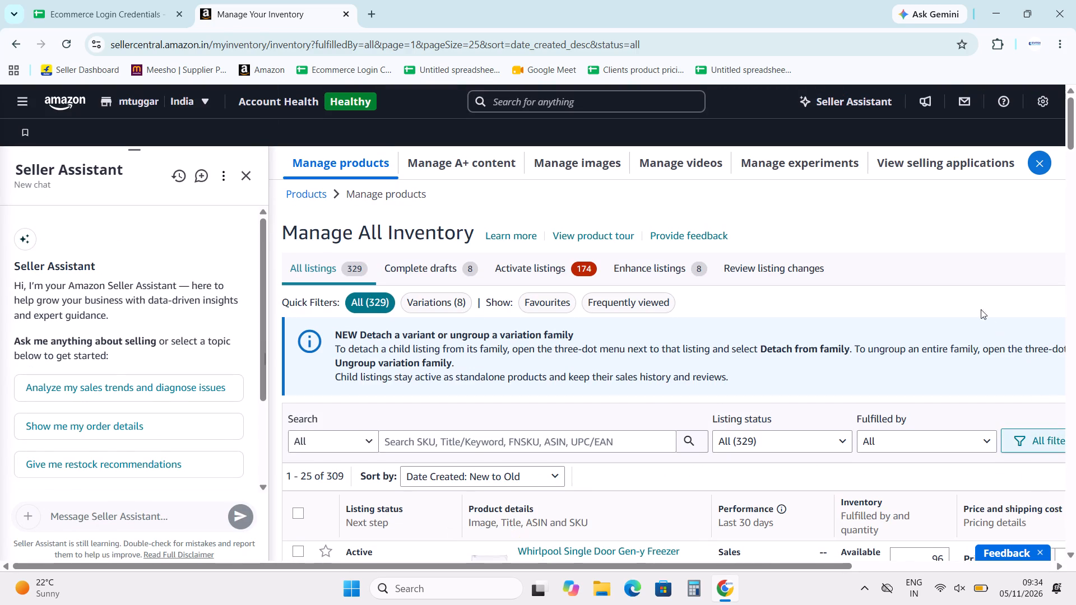
scroll(558, 297, down, 4)
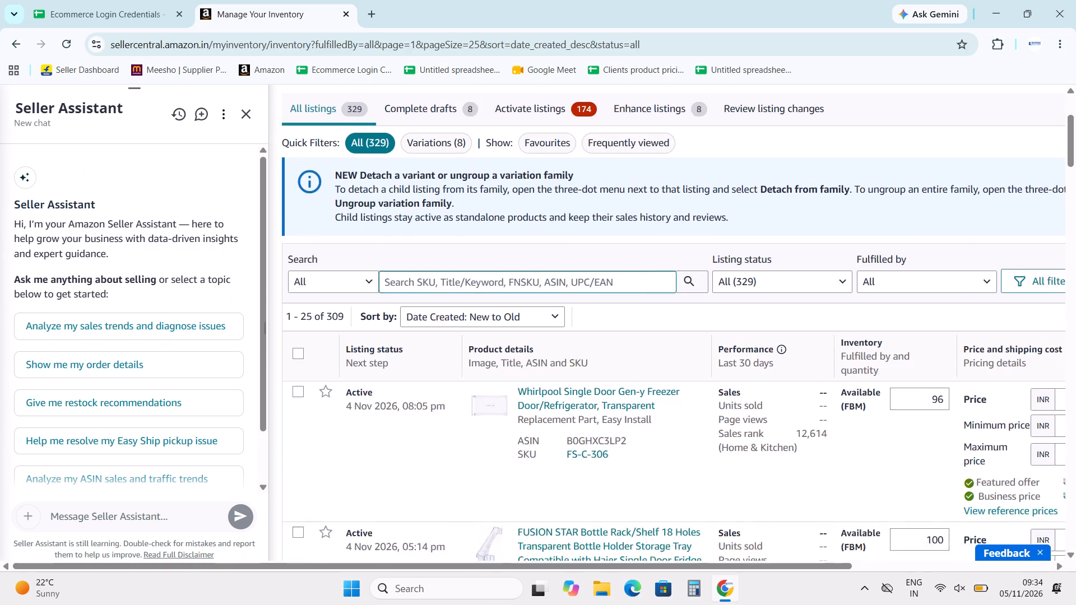
scroll(528, 309, down, 4)
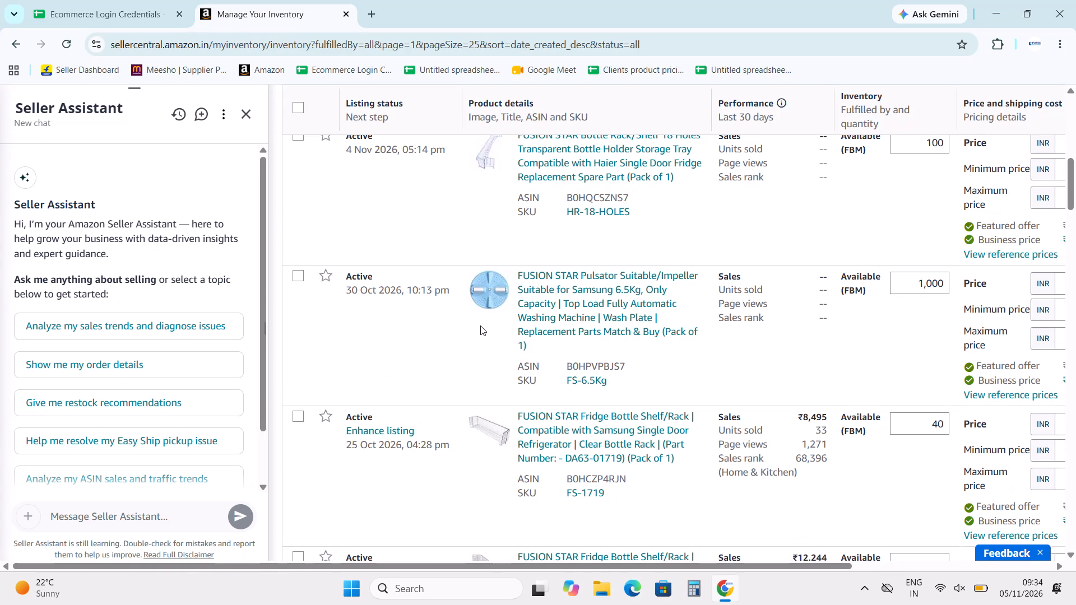
scroll(480, 325, up, 4)
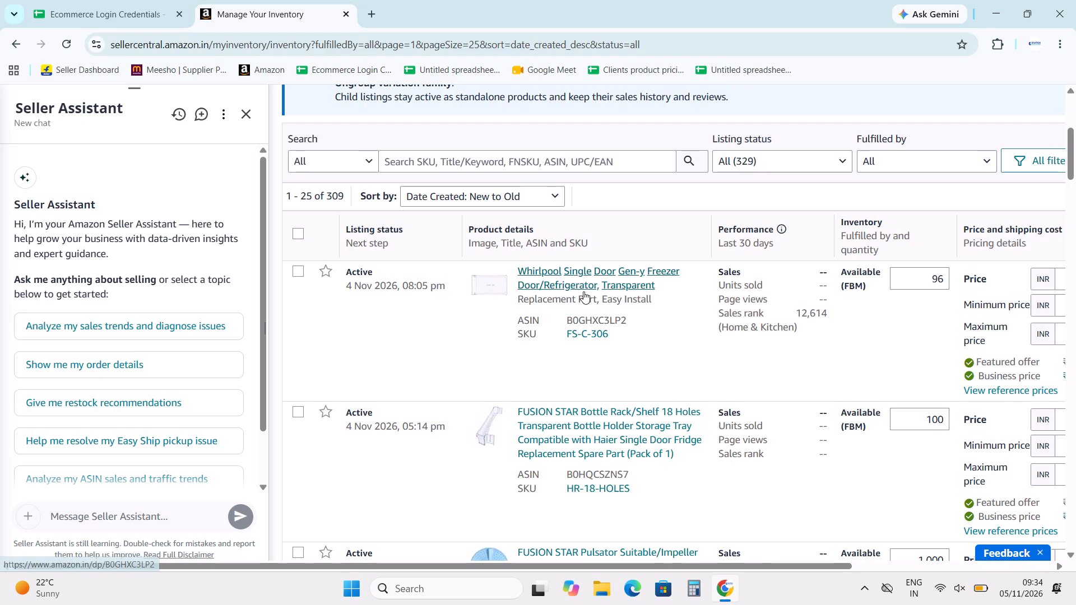
Open the live product page of the FUSION STAR 18-hole Haier bottle rack and examine its price and images.
scroll(609, 395, down, 2)
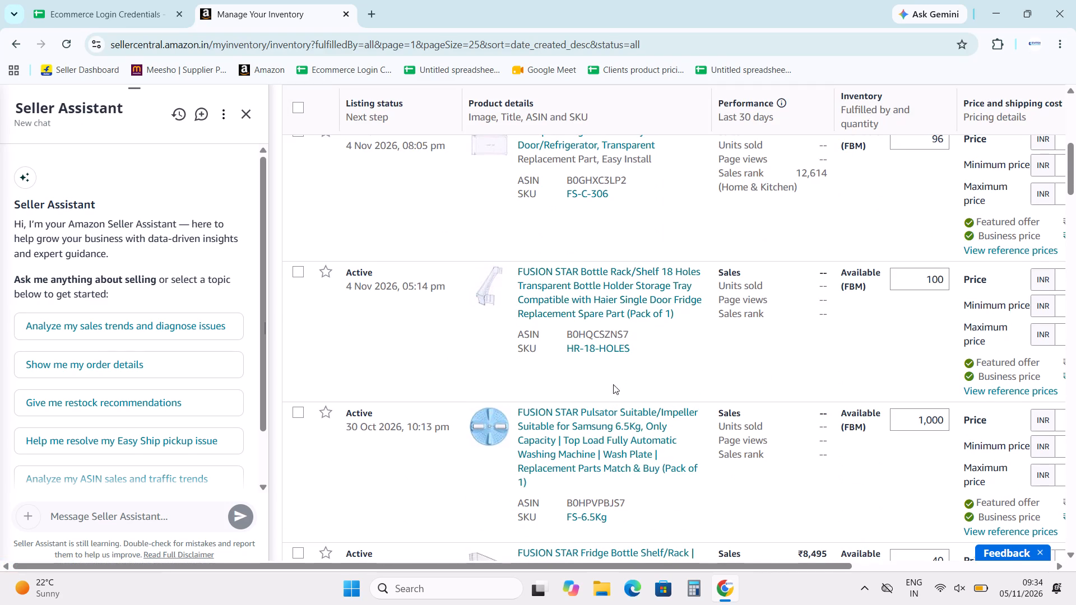
click(624, 314)
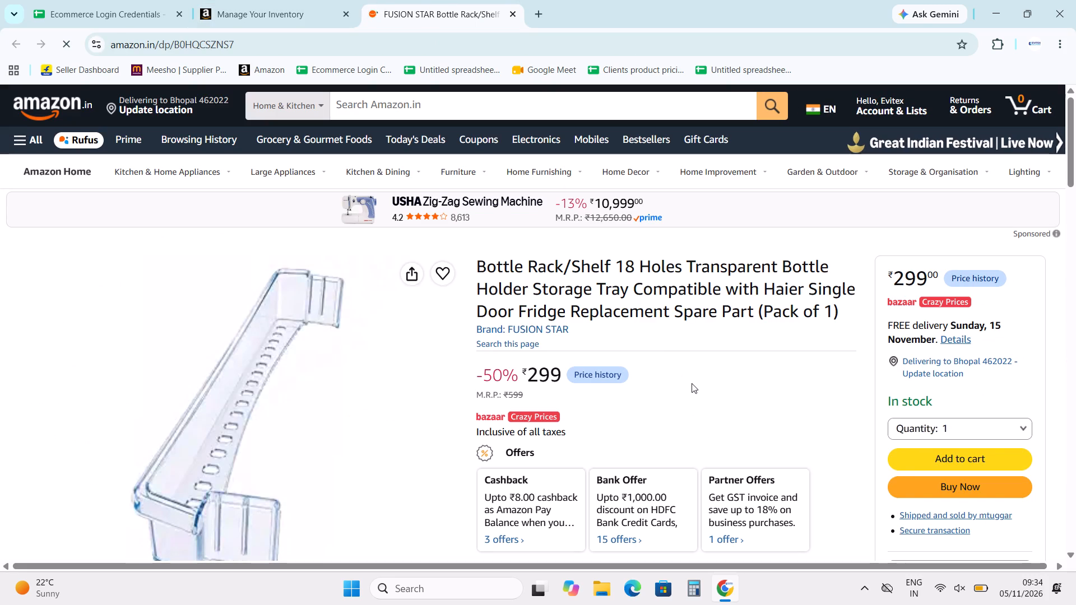
click(692, 383)
scroll(532, 395, down, 8)
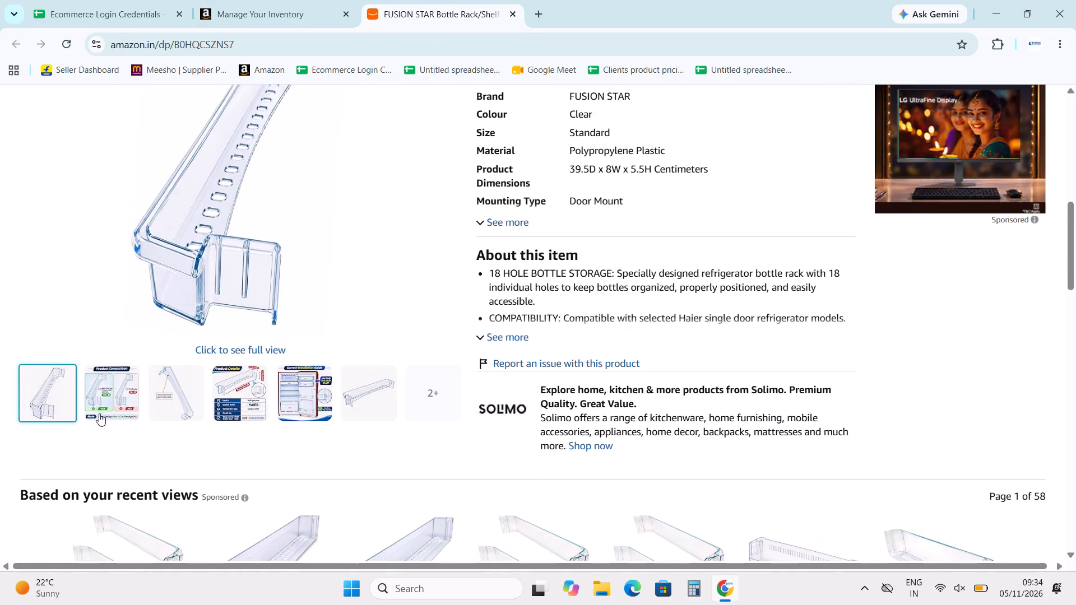
scroll(55, 394, up, 2)
scroll(119, 352, up, 1)
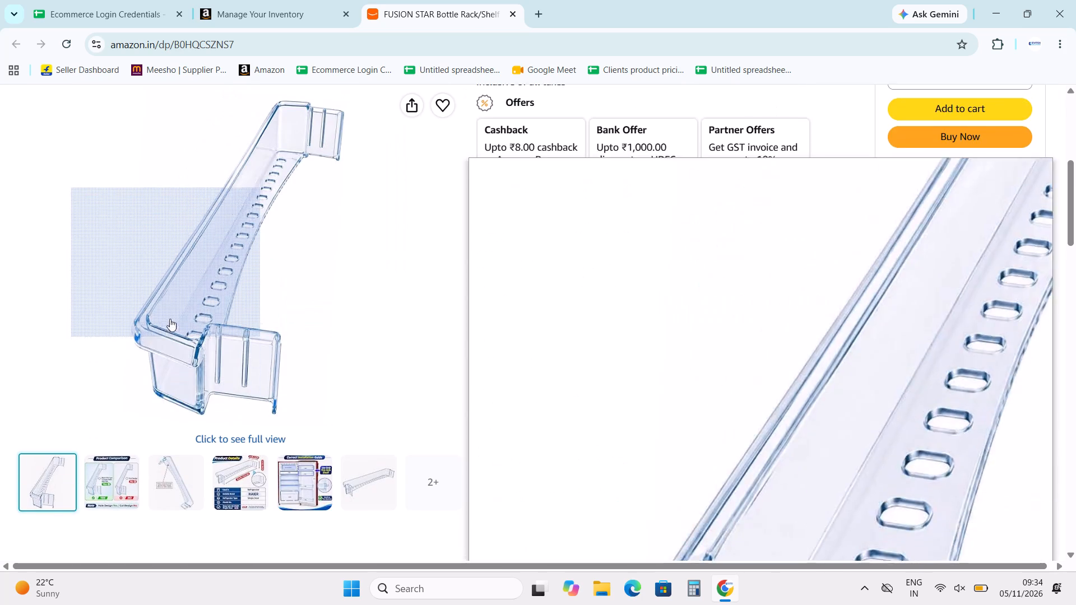
scroll(200, 321, down, 3)
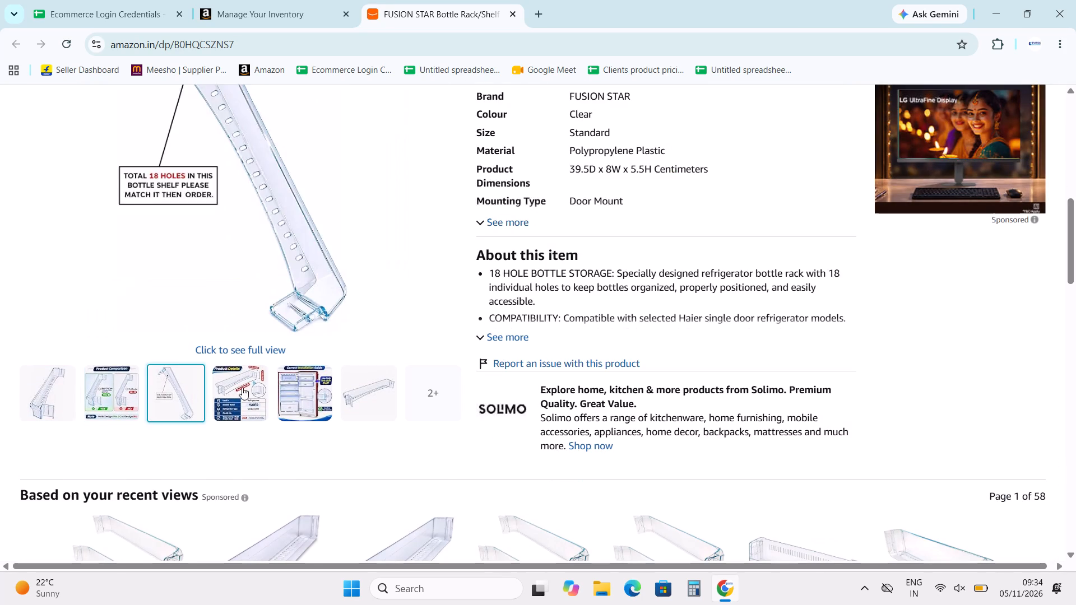
Review the rest of the bottle rack page, including competing products, product information and browsing-history suggestions.
click(715, 217)
scroll(712, 217, down, 5)
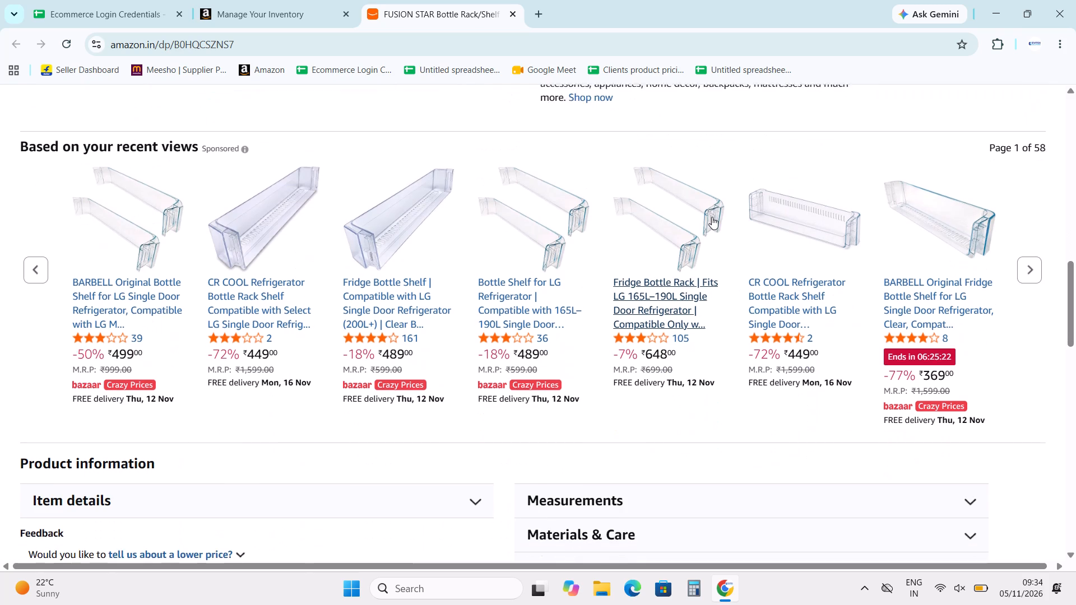
scroll(712, 217, up, 4)
scroll(712, 217, down, 5)
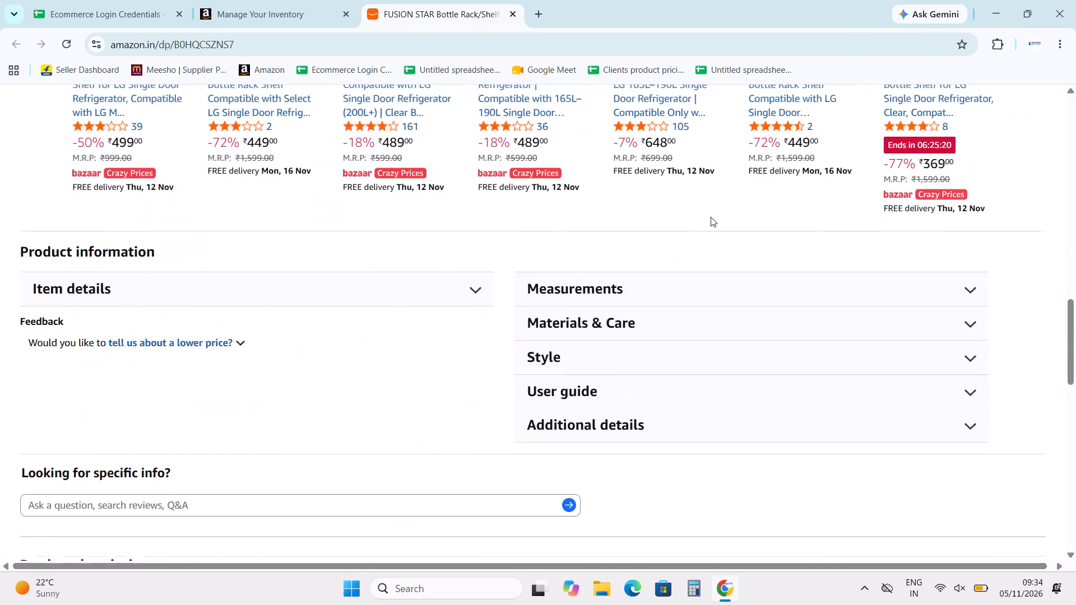
scroll(711, 217, down, 6)
scroll(708, 217, up, 2)
scroll(708, 217, down, 7)
scroll(707, 217, up, 1)
scroll(707, 217, down, 3)
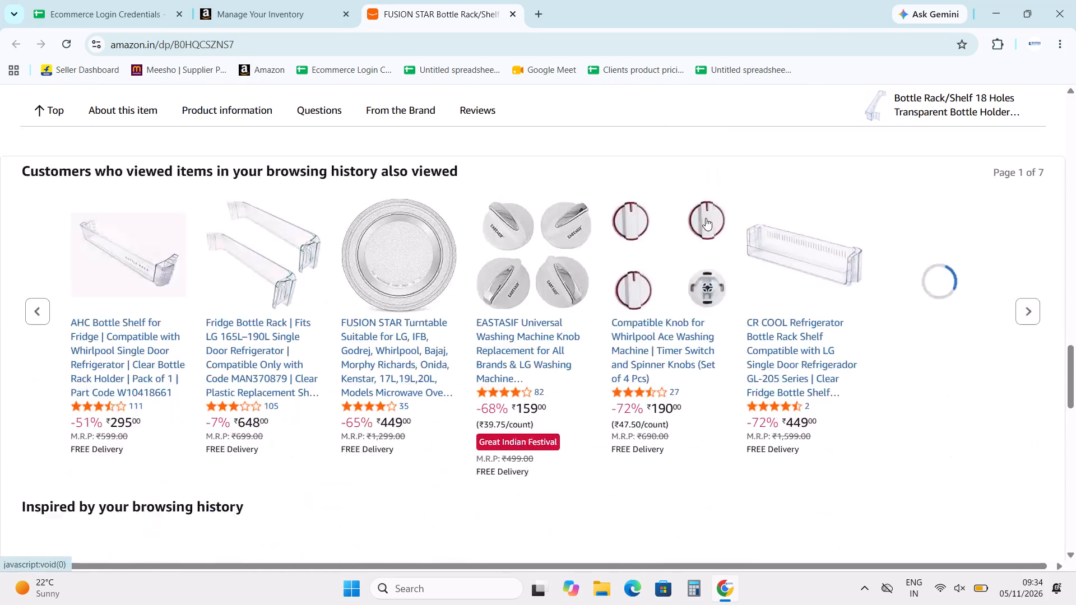
scroll(706, 218, down, 4)
scroll(706, 218, up, 20)
scroll(706, 218, up, 11)
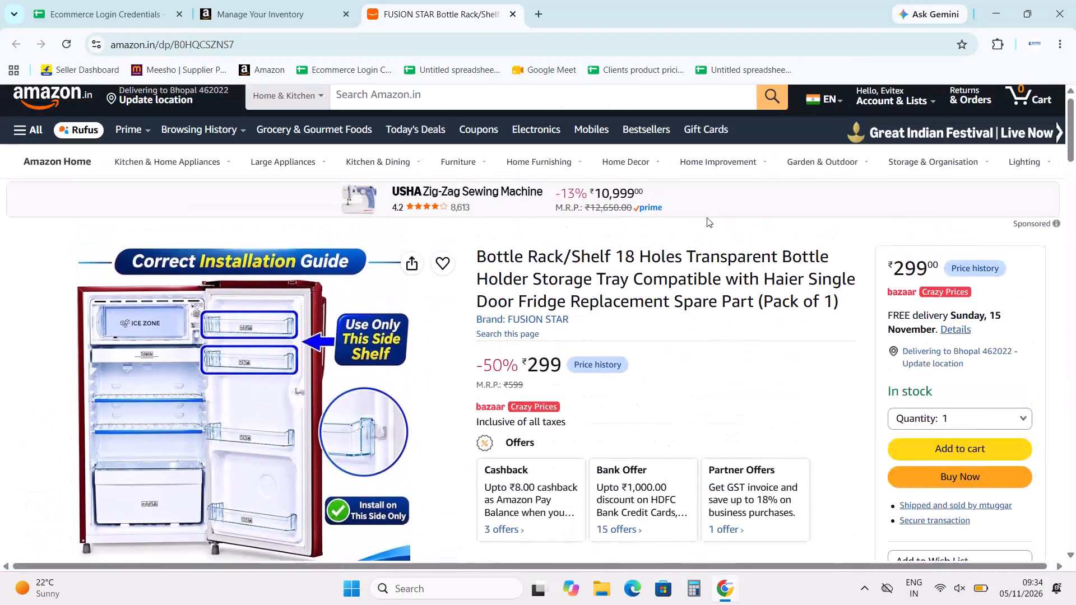
Recheck the bottle rack's listing images, including the product comparison image, and close its product page.
scroll(707, 217, up, 13)
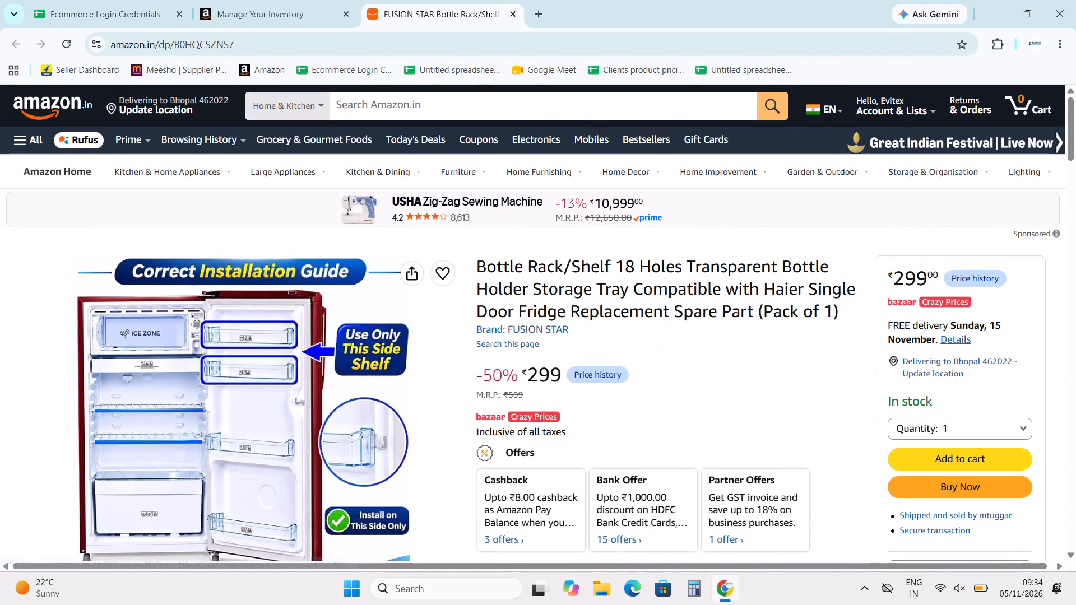
scroll(384, 350, down, 5)
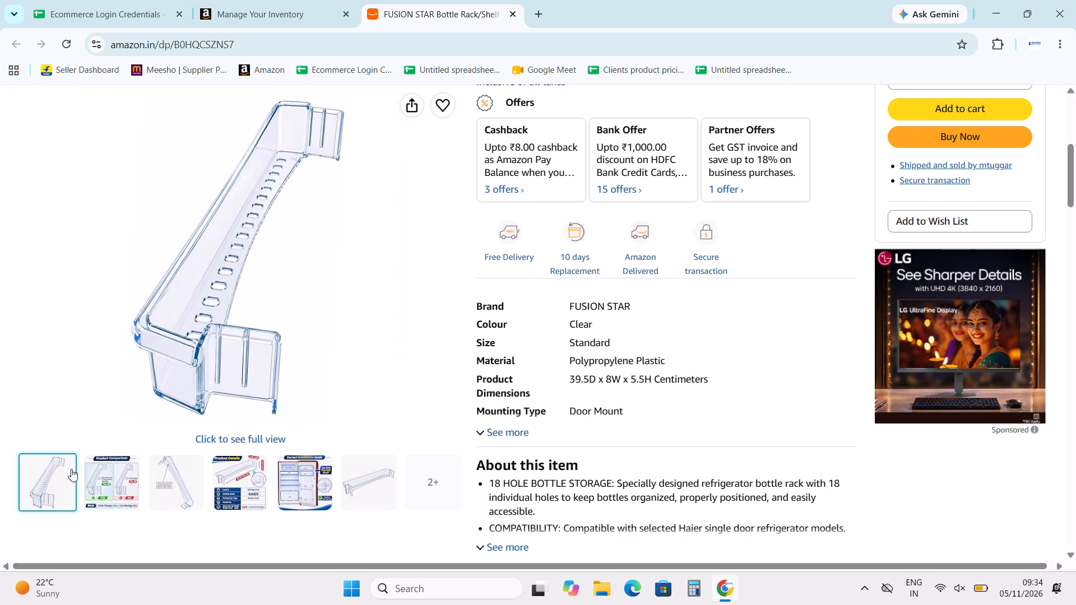
scroll(397, 375, up, 11)
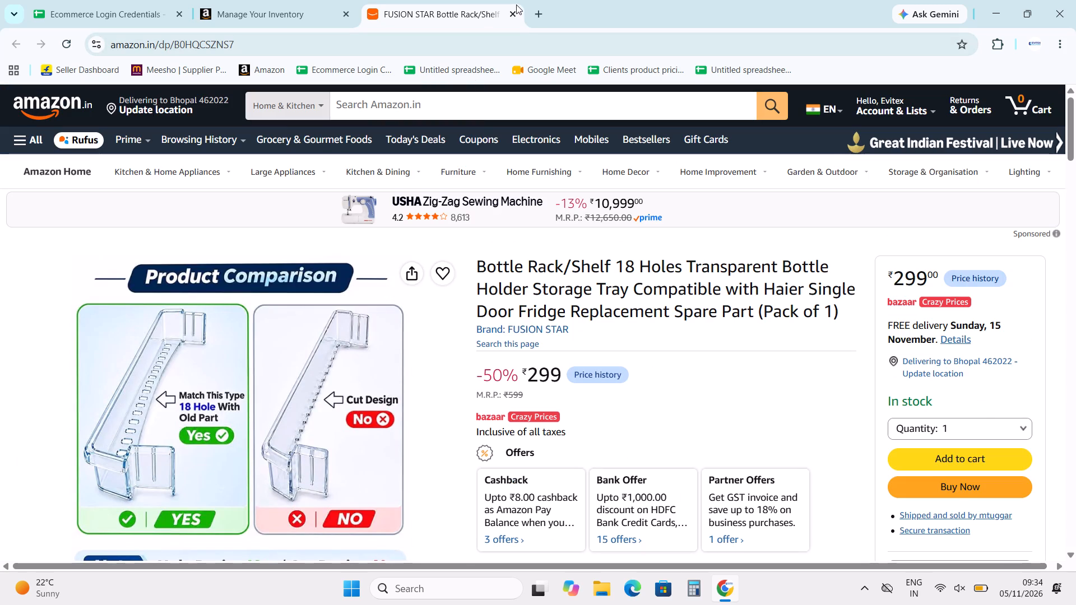
click(509, 12)
Open the live page of the Whirlpool Gen-y freezer door and expand its full About this item section.
scroll(481, 359, up, 3)
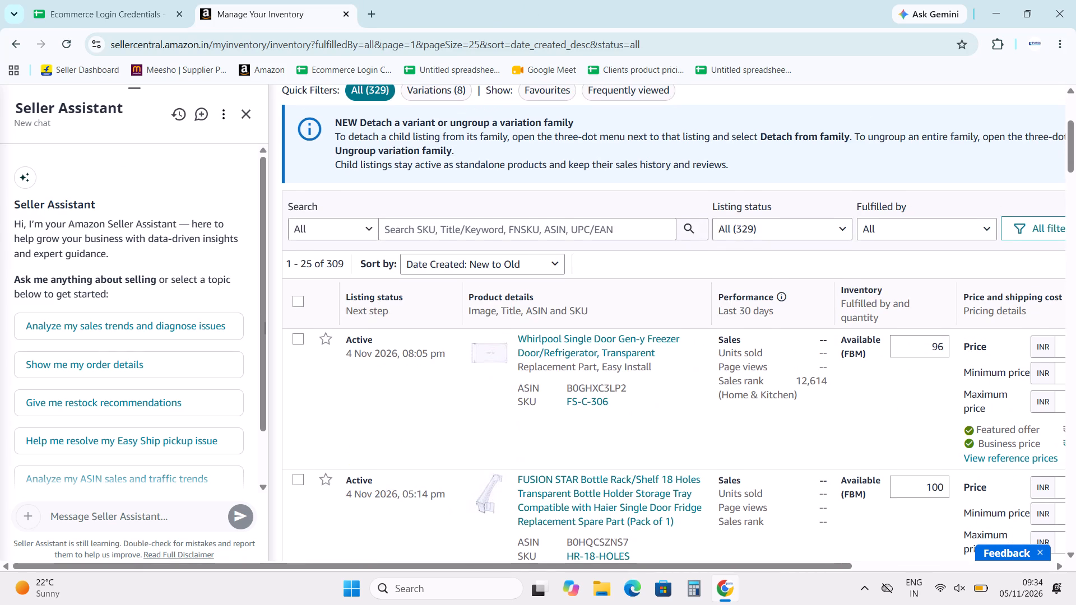
click(563, 358)
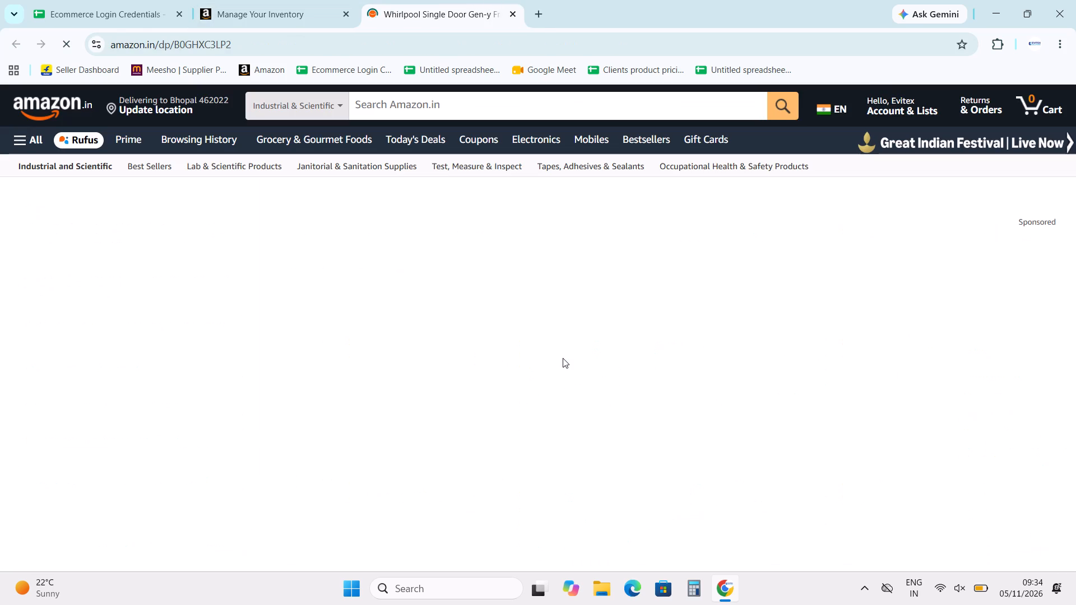
scroll(599, 313, down, 7)
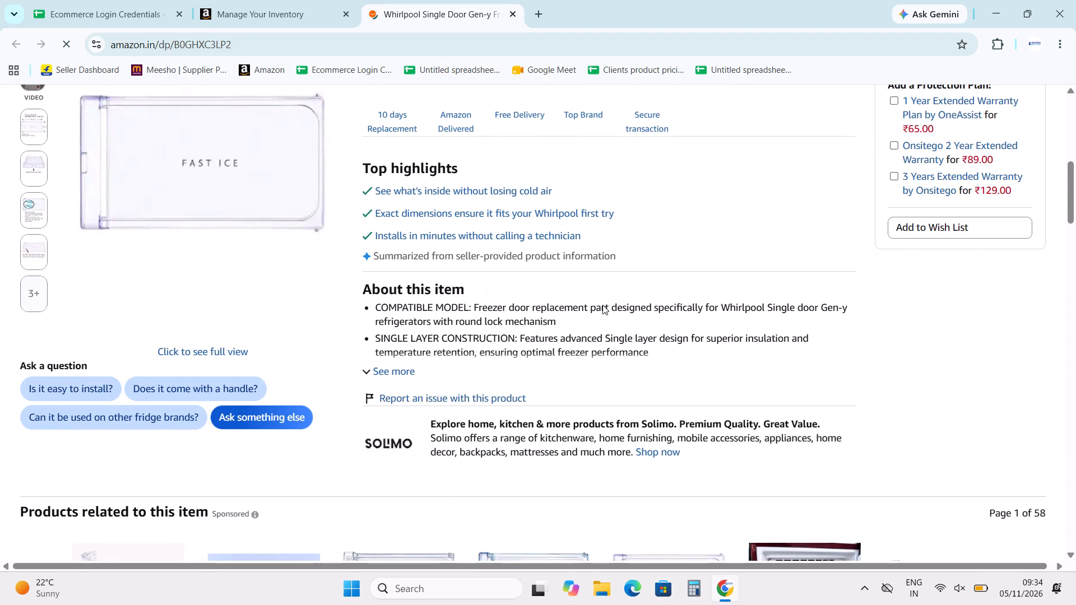
click(393, 372)
Examine the freezer door page's related products, frequently bought items, brand insights and product description.
scroll(551, 289, down, 13)
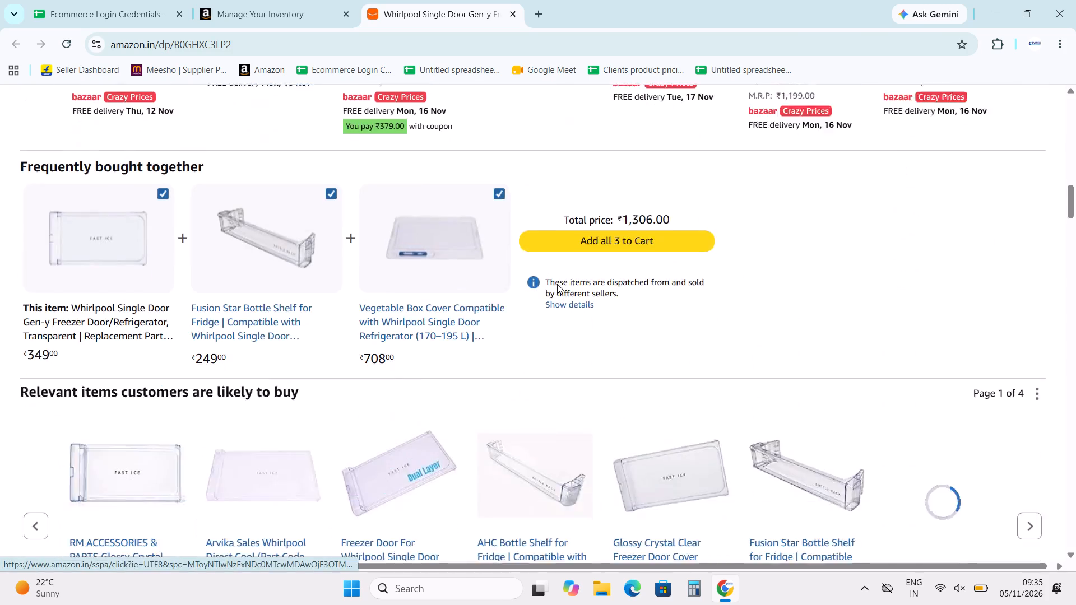
scroll(557, 284, down, 13)
scroll(557, 284, up, 3)
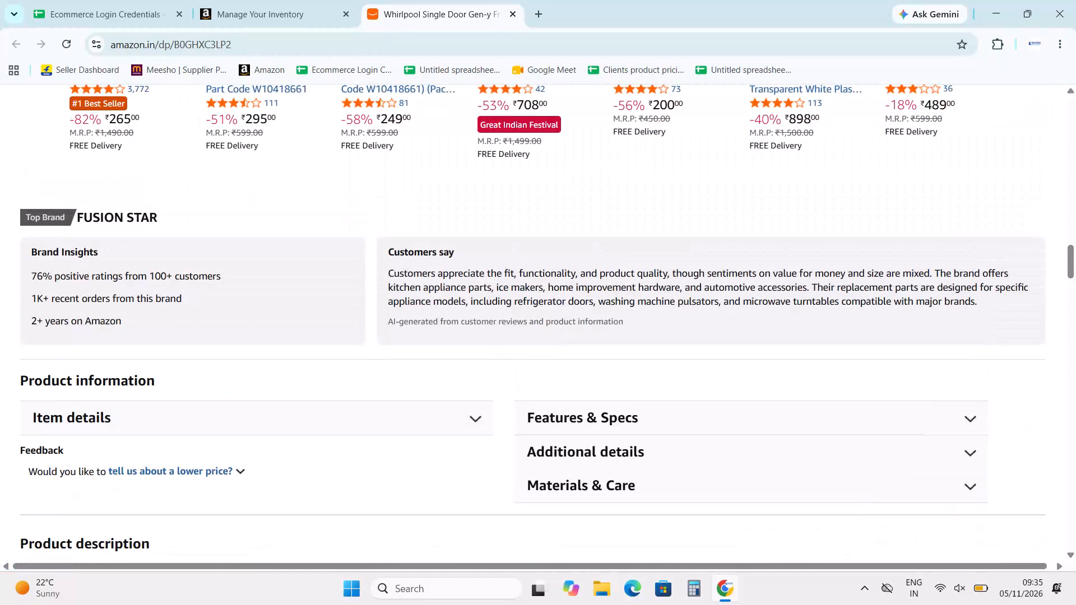
scroll(552, 313, down, 5)
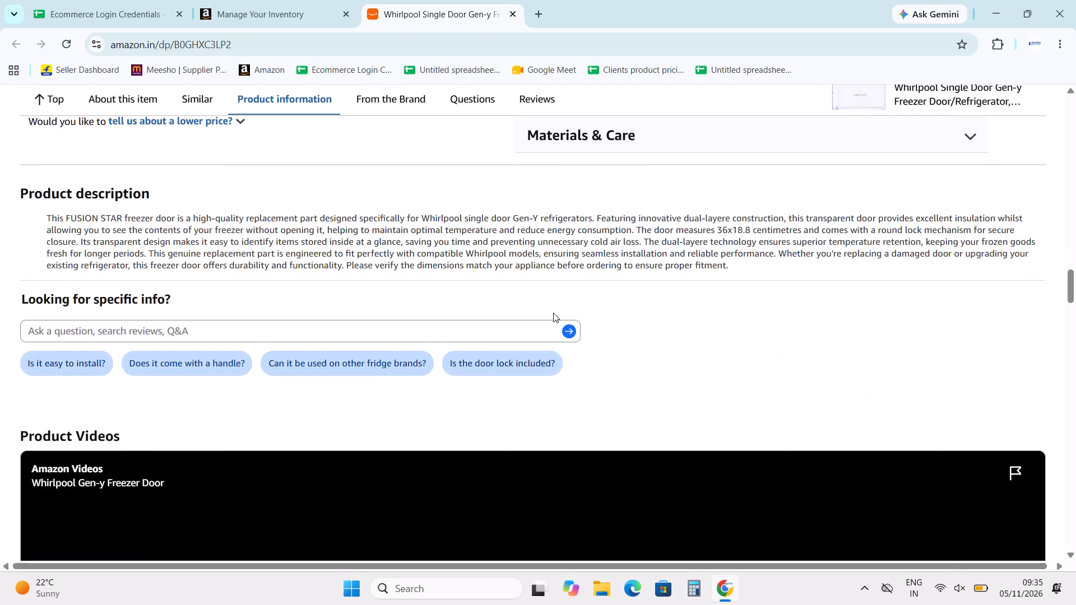
scroll(553, 313, down, 7)
scroll(558, 309, up, 20)
scroll(558, 309, up, 3)
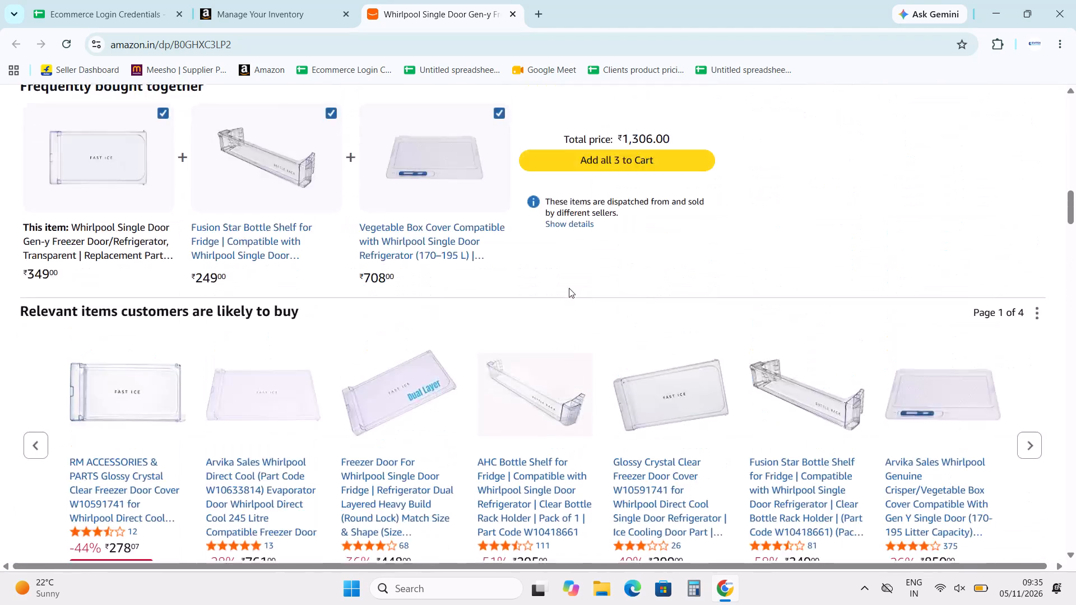
Check the freezer door's price, offers and gallery images, and close its product page.
scroll(569, 288, up, 19)
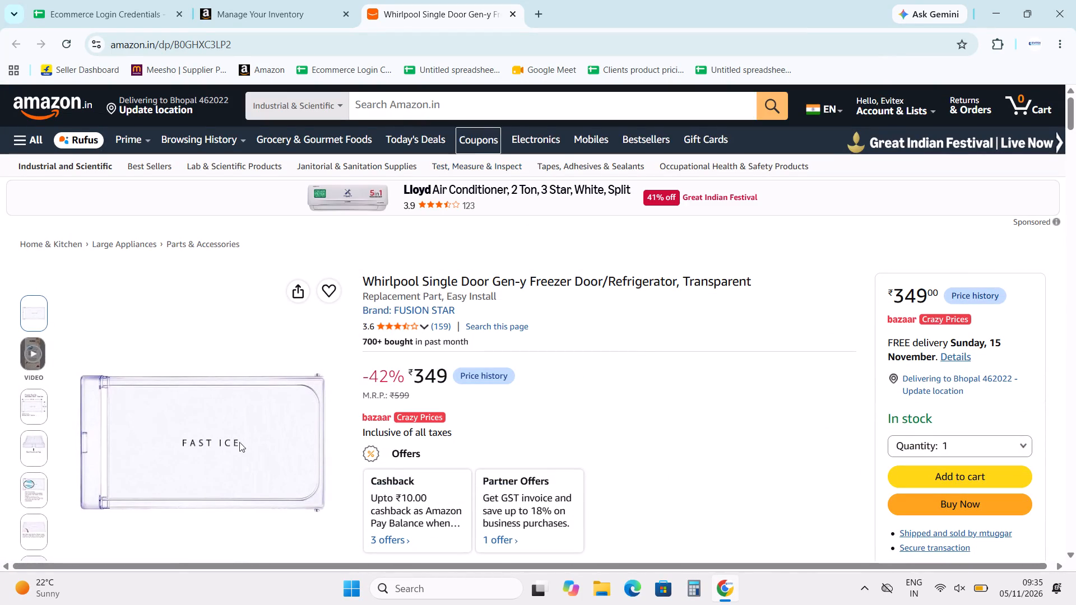
scroll(158, 449, down, 3)
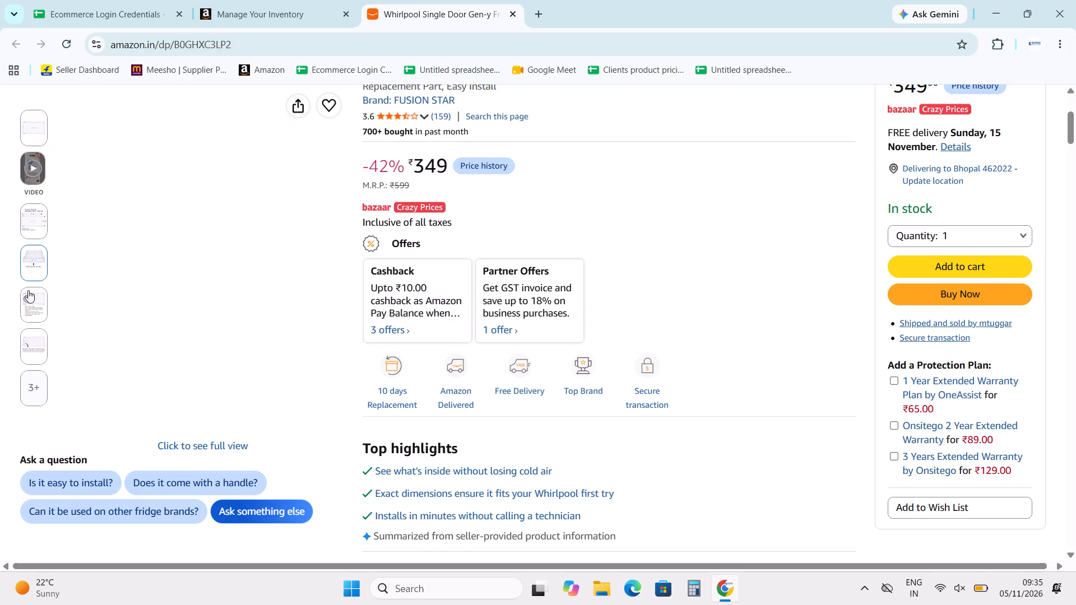
click(517, 14)
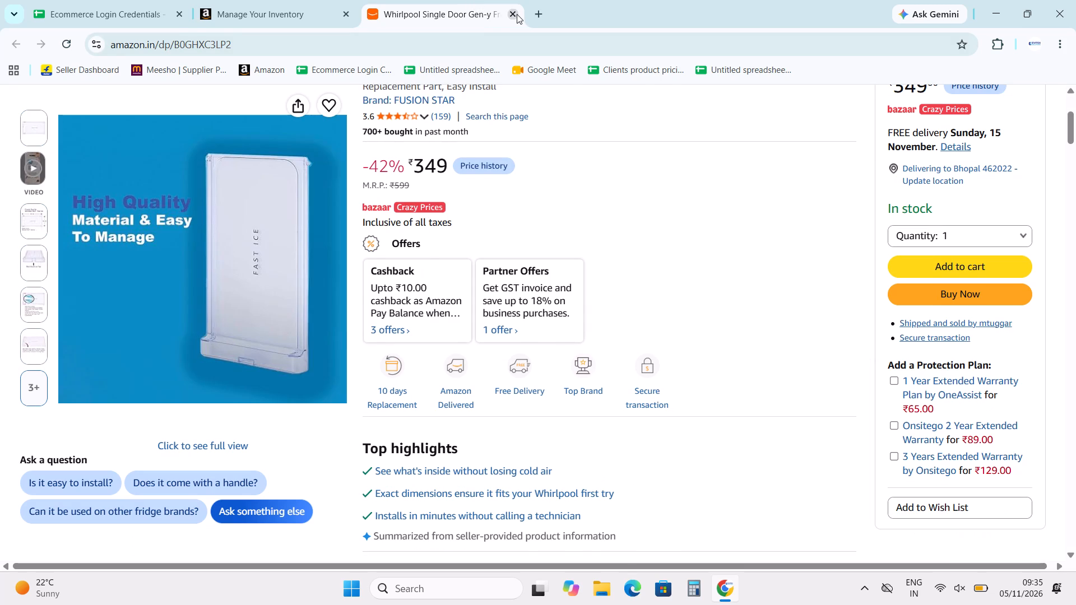
Scan the older listings further down the inventory and return to the start of the page.
scroll(502, 314, down, 9)
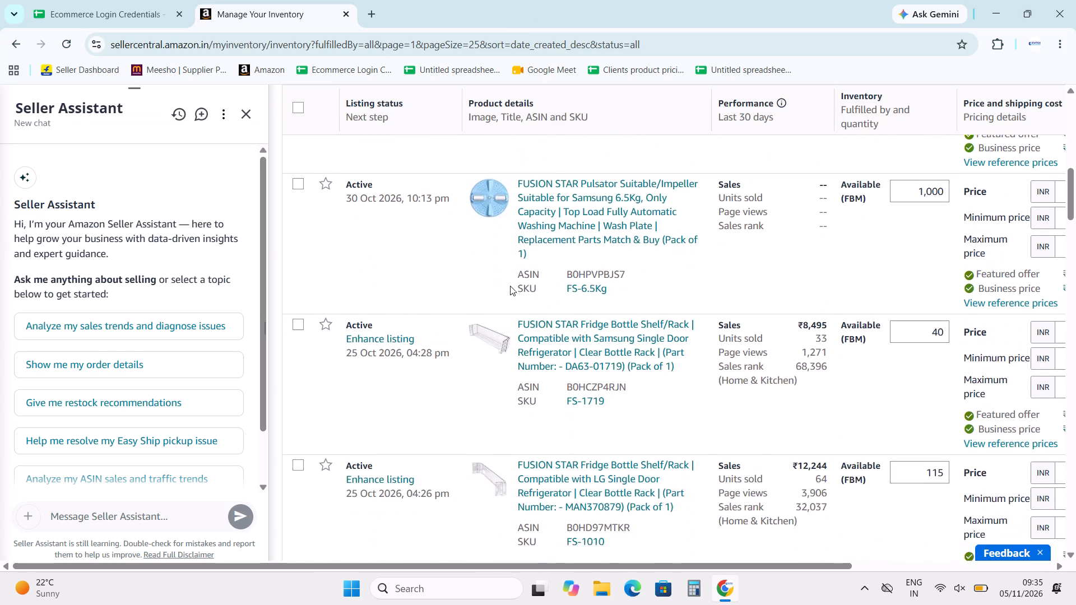
scroll(511, 285, down, 3)
scroll(514, 282, up, 18)
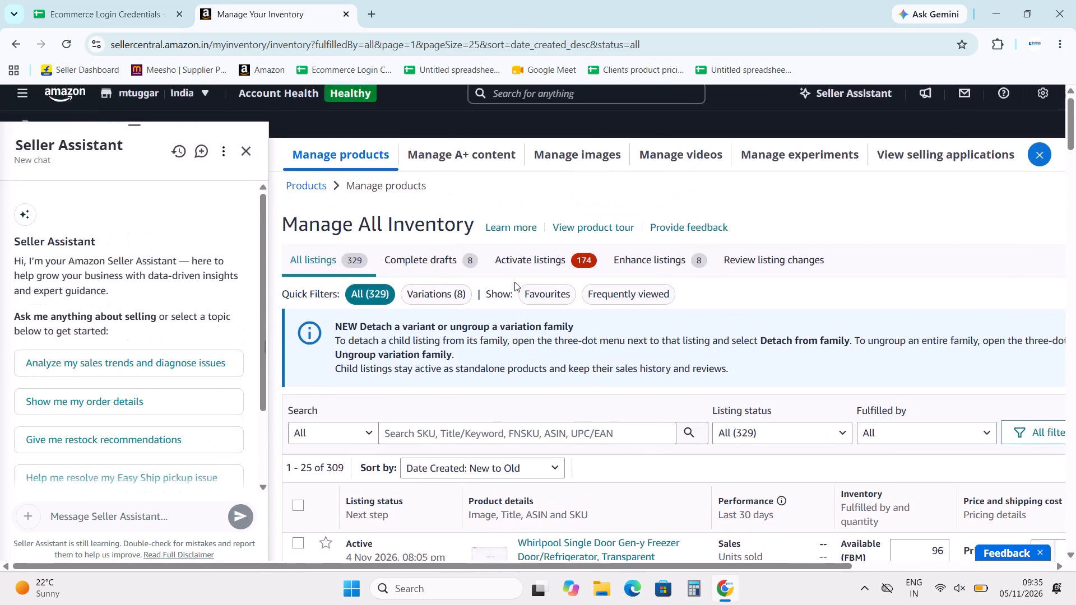
scroll(514, 282, up, 10)
Dismiss the Seller Assistant chat.
click(251, 171)
Open the seller account's main navigation.
click(24, 100)
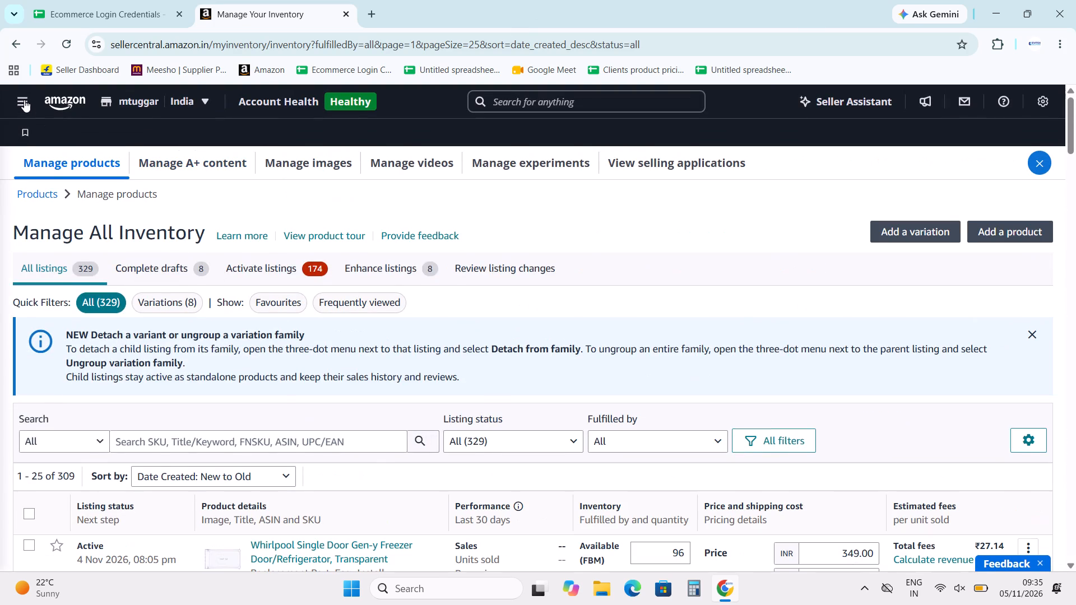
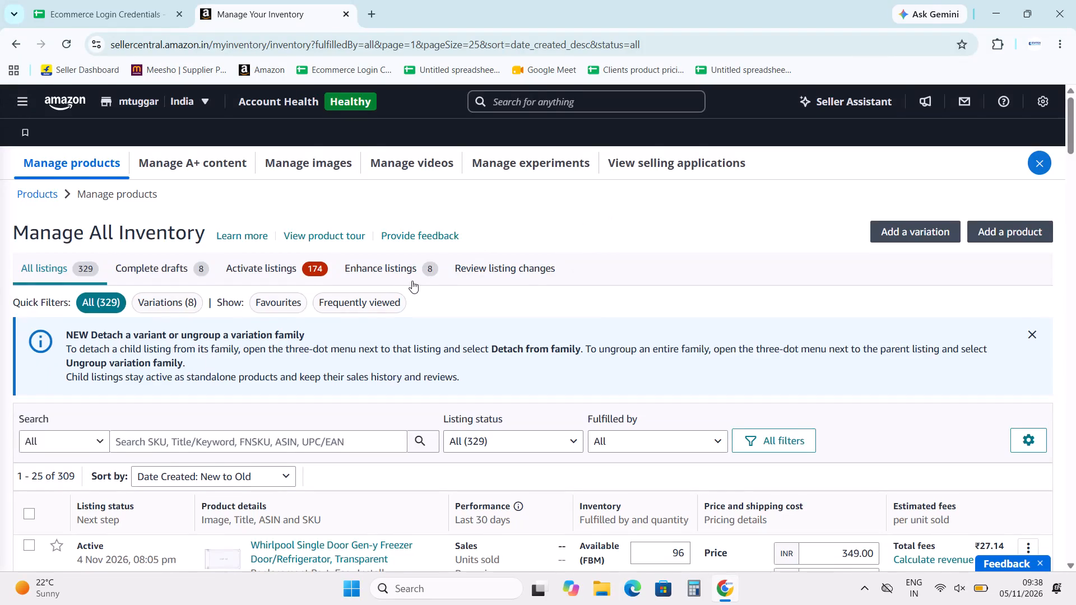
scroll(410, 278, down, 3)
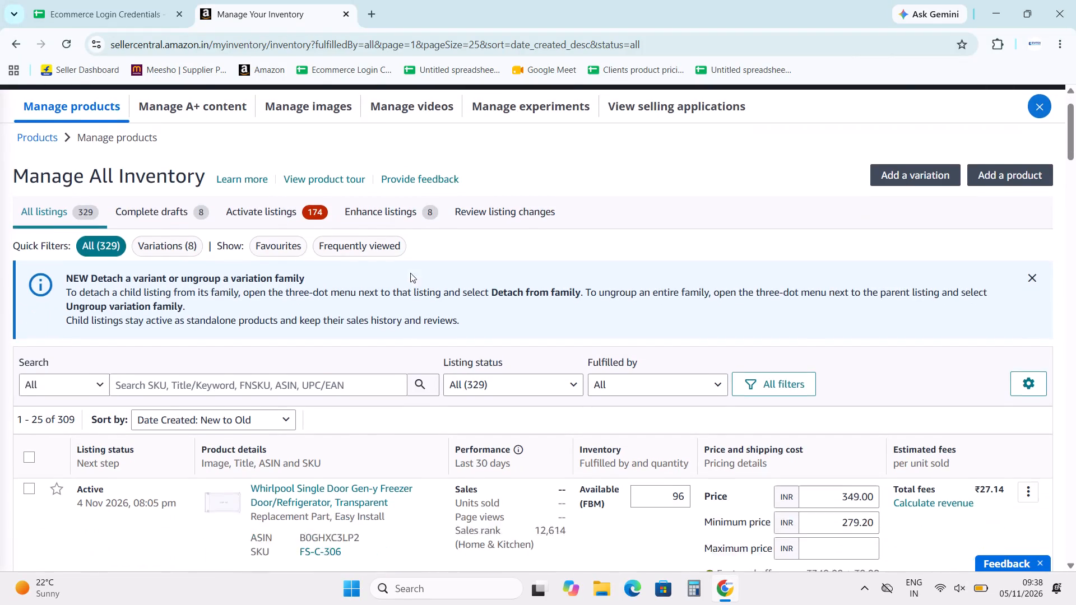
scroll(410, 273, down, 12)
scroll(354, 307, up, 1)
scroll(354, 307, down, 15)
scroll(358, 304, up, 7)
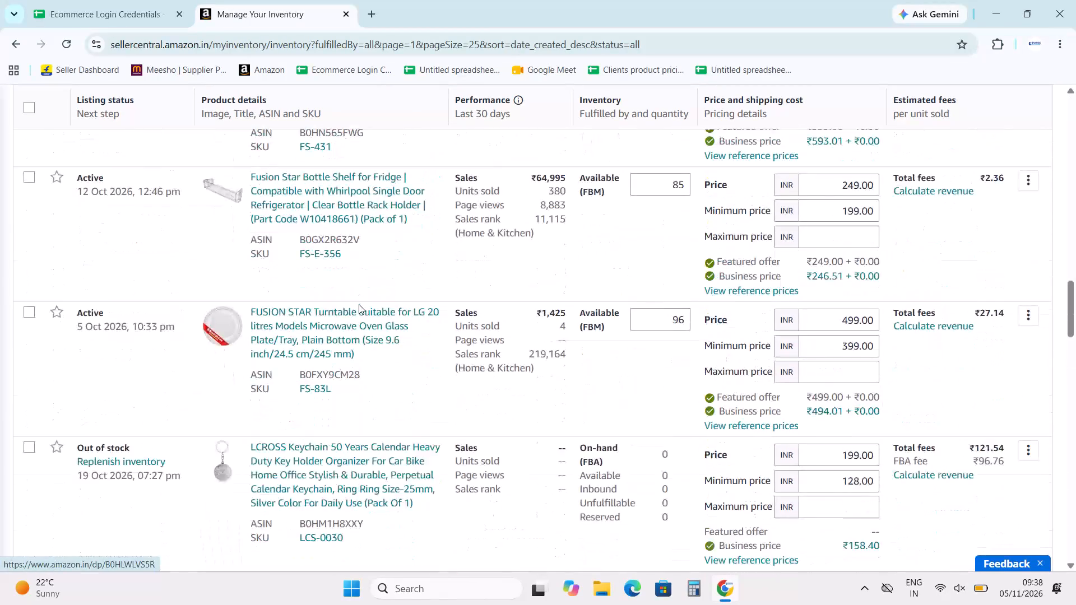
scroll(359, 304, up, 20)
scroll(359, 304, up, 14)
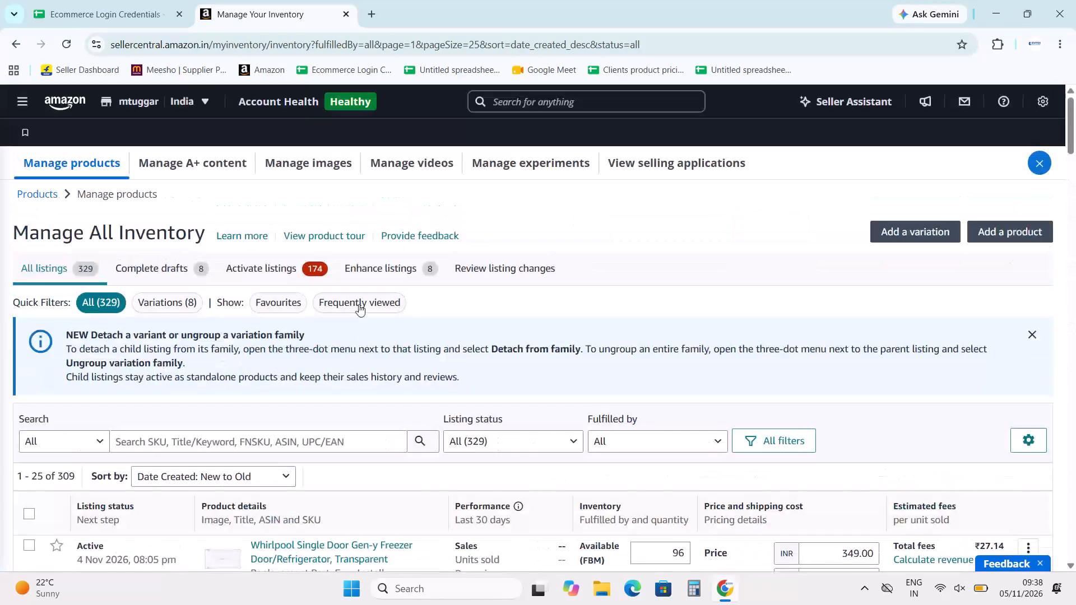